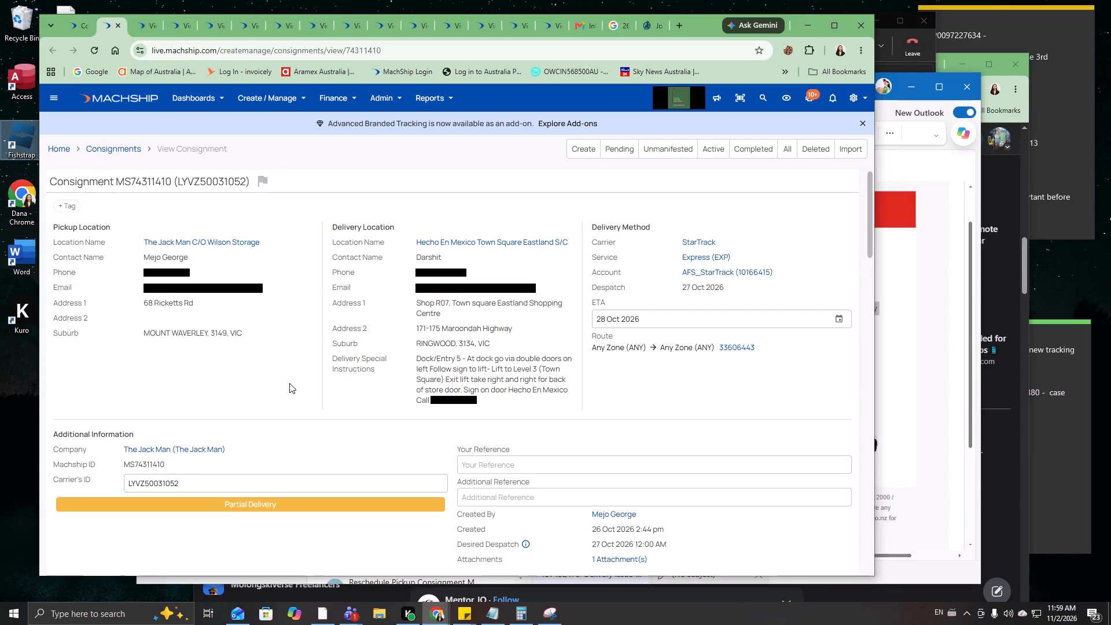
pyautogui.scroll(-20, 287, 381)
pyautogui.scroll(-9, 287, 381)
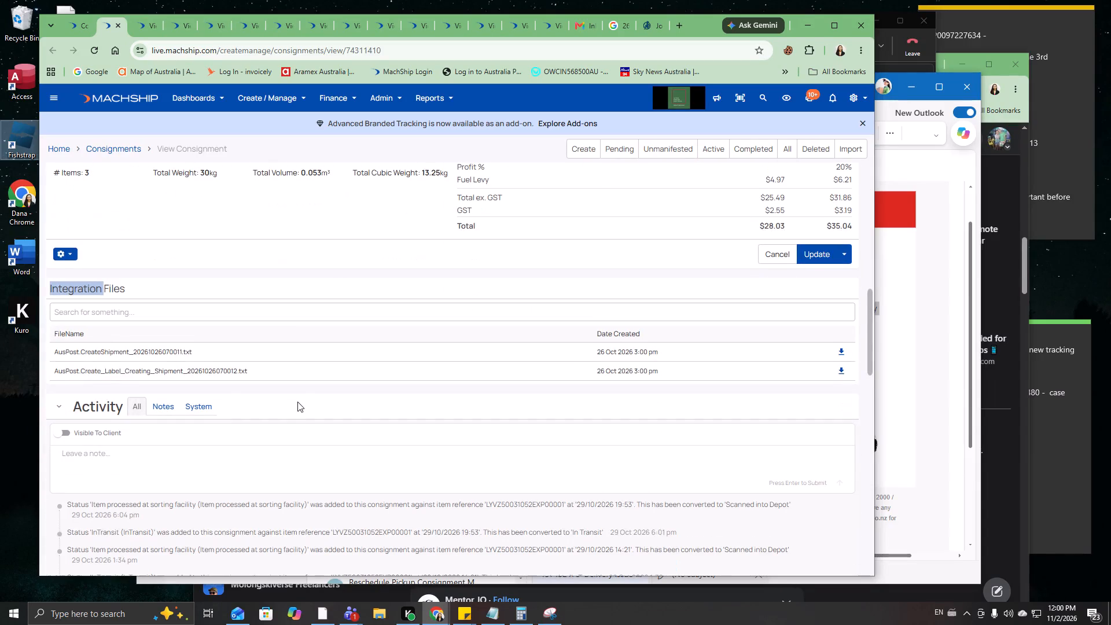
pyautogui.click(158, 469)
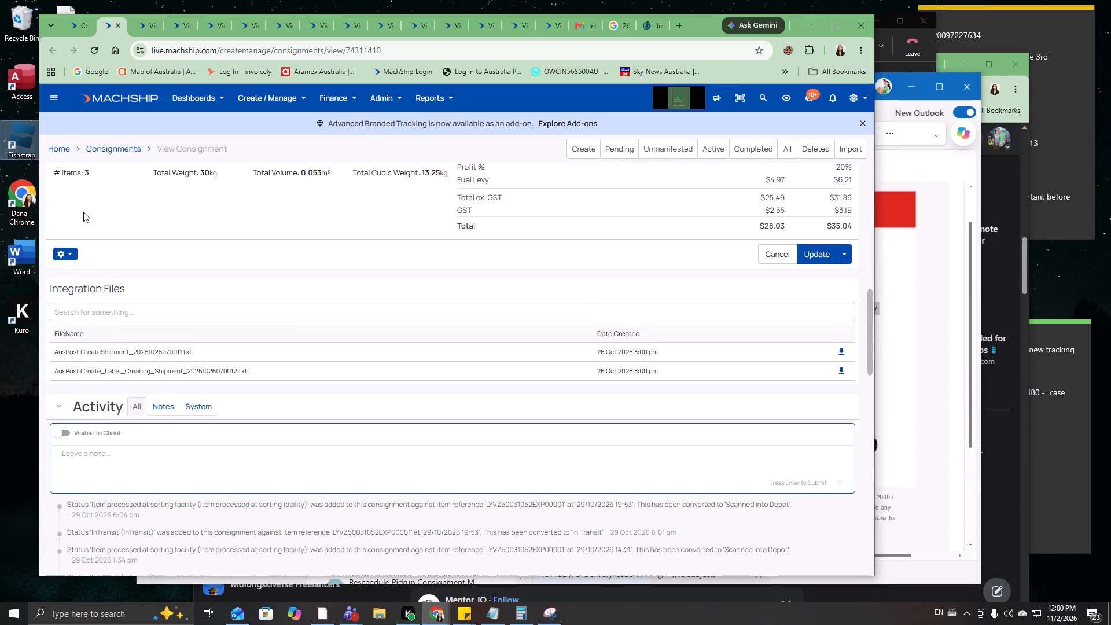
pyautogui.doubleClick(141, 222)
pyautogui.scroll(20, 165, 233)
pyautogui.scroll(8, 165, 233)
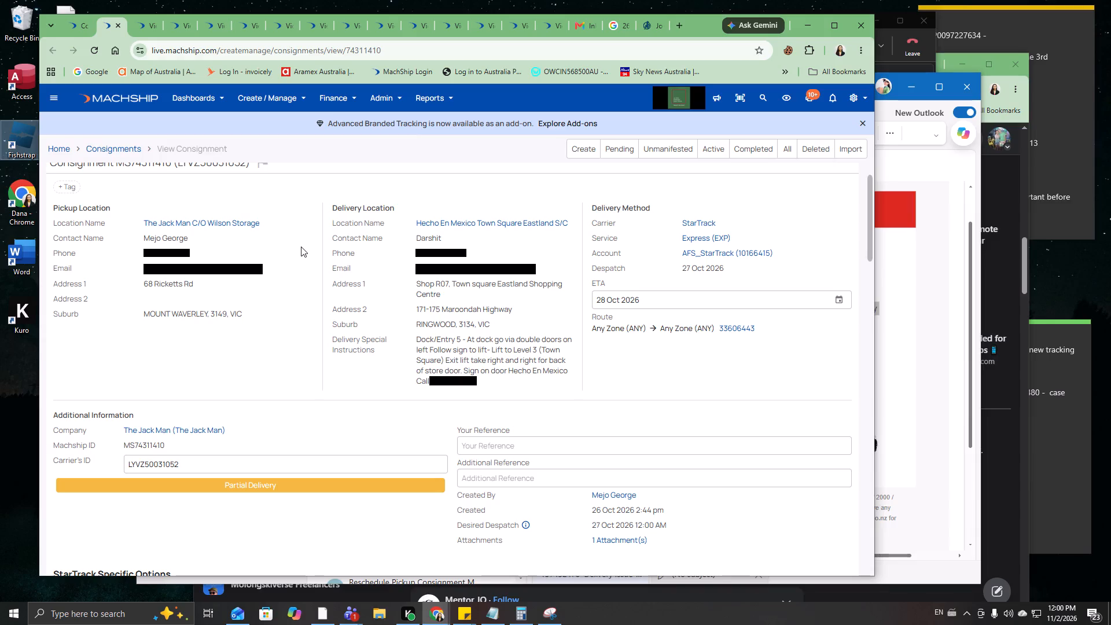
pyautogui.doubleClick(209, 402)
# Return to the dashboards and load a fresh view of the Consignment Status dashboard.
pyautogui.click(76, 27)
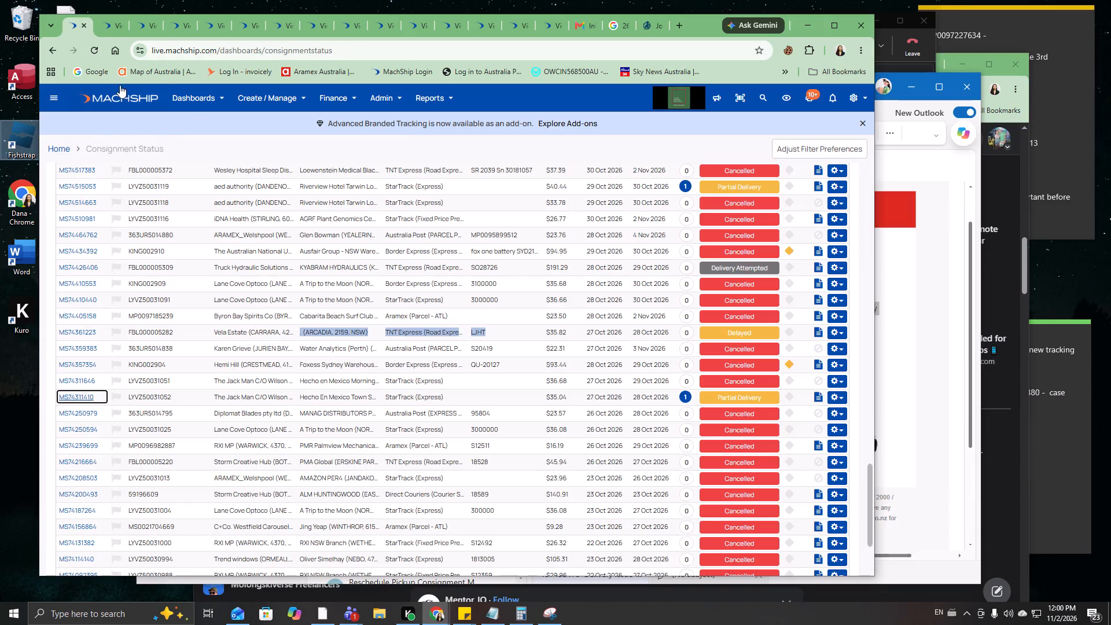
pyautogui.click(120, 98)
pyautogui.click(60, 100)
pyautogui.click(126, 259)
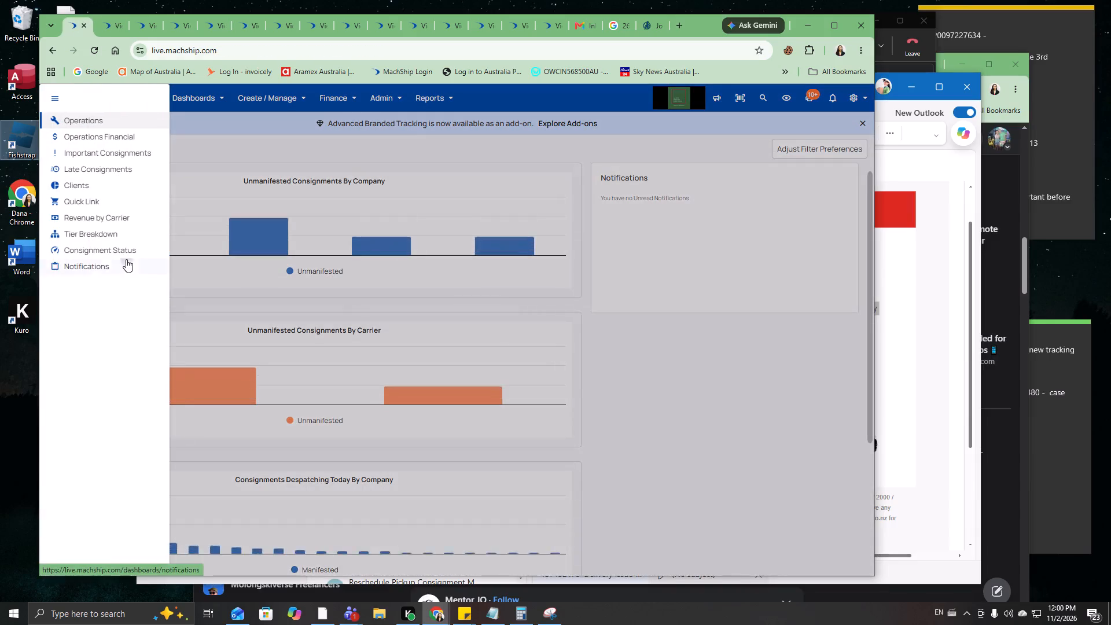
pyautogui.doubleClick(44, 94)
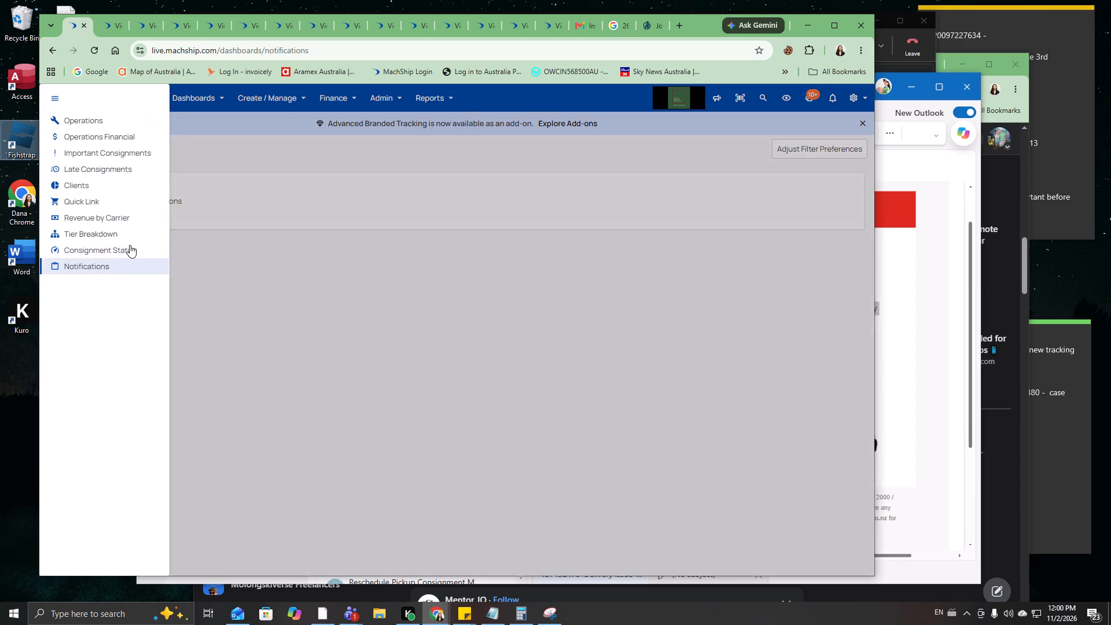
pyautogui.click(130, 244)
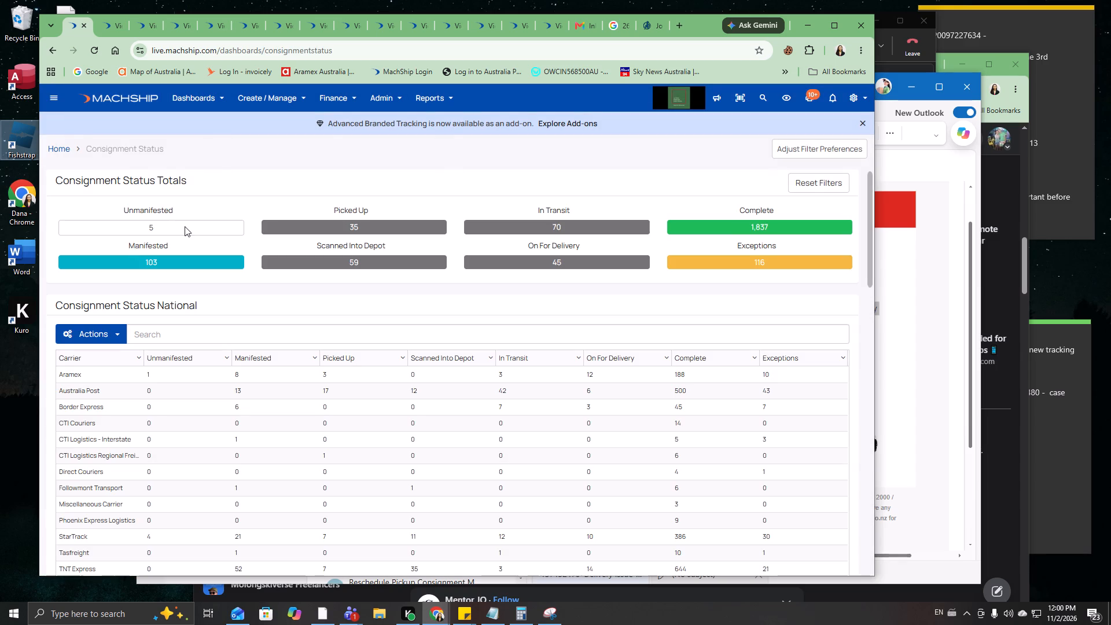
# Filter the Consignment Status dashboard to Unmanifested and bring up the resulting Active Consignments list.
pyautogui.click(185, 226)
pyautogui.doubleClick(189, 224)
pyautogui.scroll(-20, 213, 228)
pyautogui.scroll(-9, 213, 228)
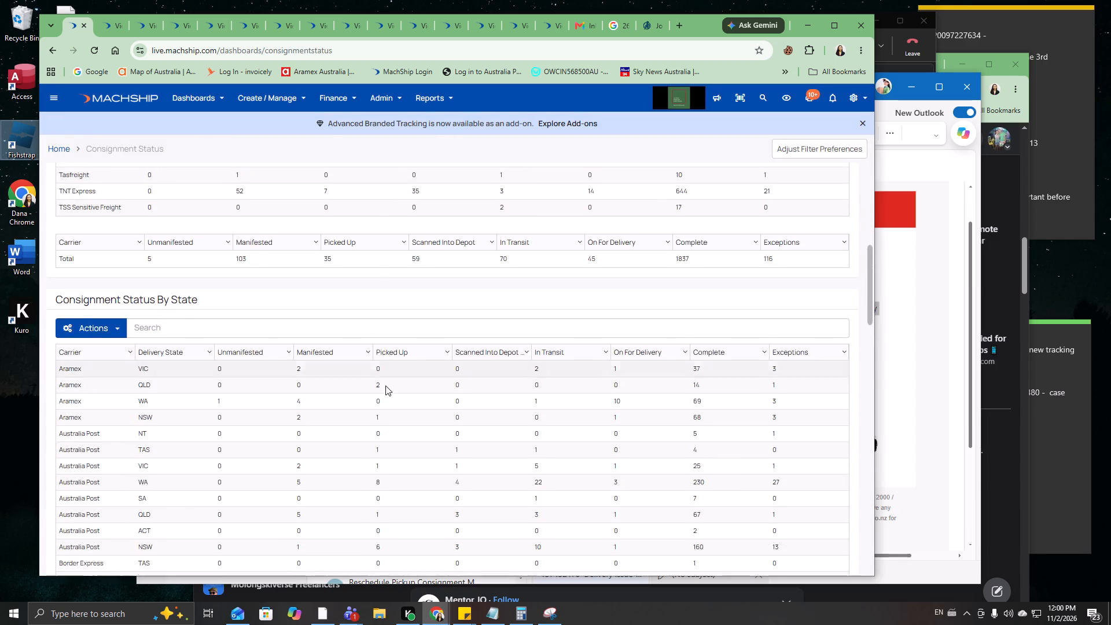
pyautogui.scroll(-20, 385, 385)
pyautogui.scroll(-11, 385, 385)
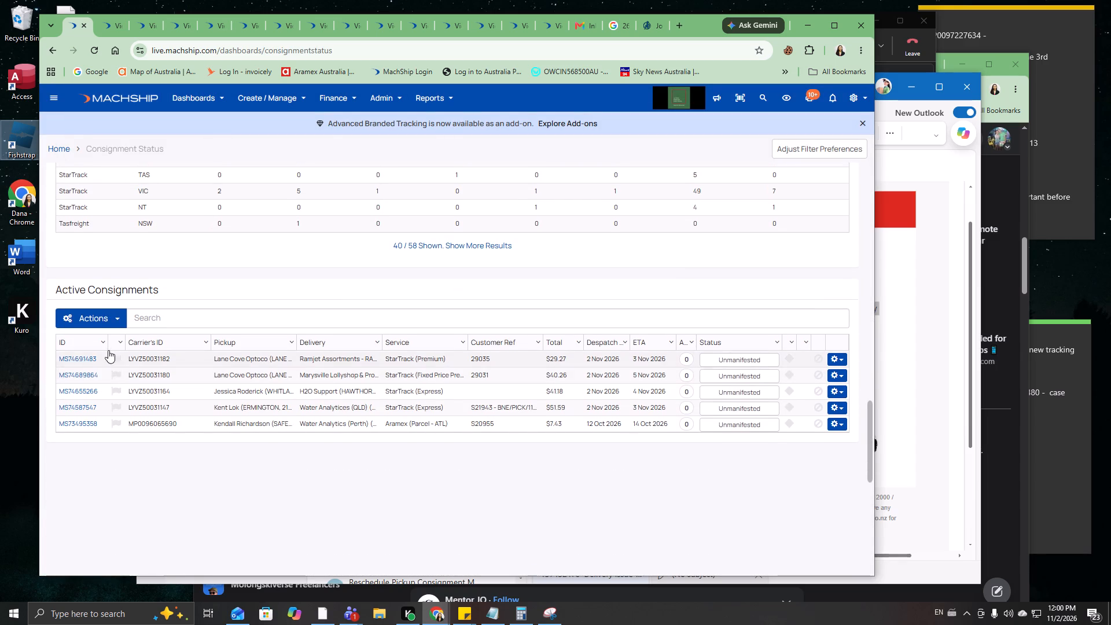
pyautogui.rightClick(61, 358)
pyautogui.click(153, 370)
pyautogui.rightClick(78, 373)
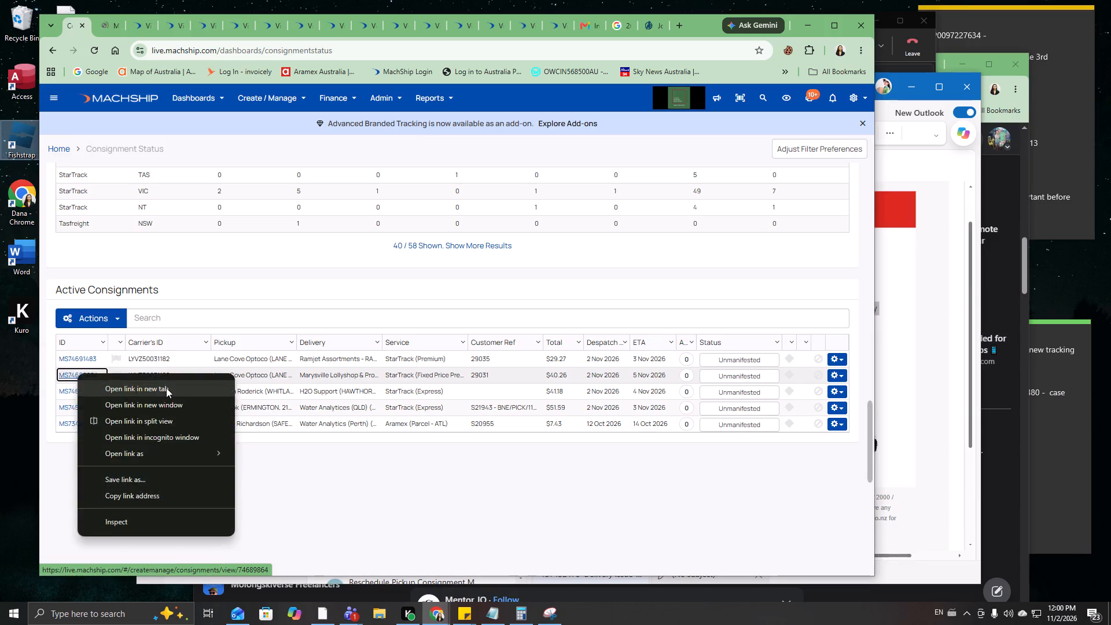
pyautogui.click(166, 388)
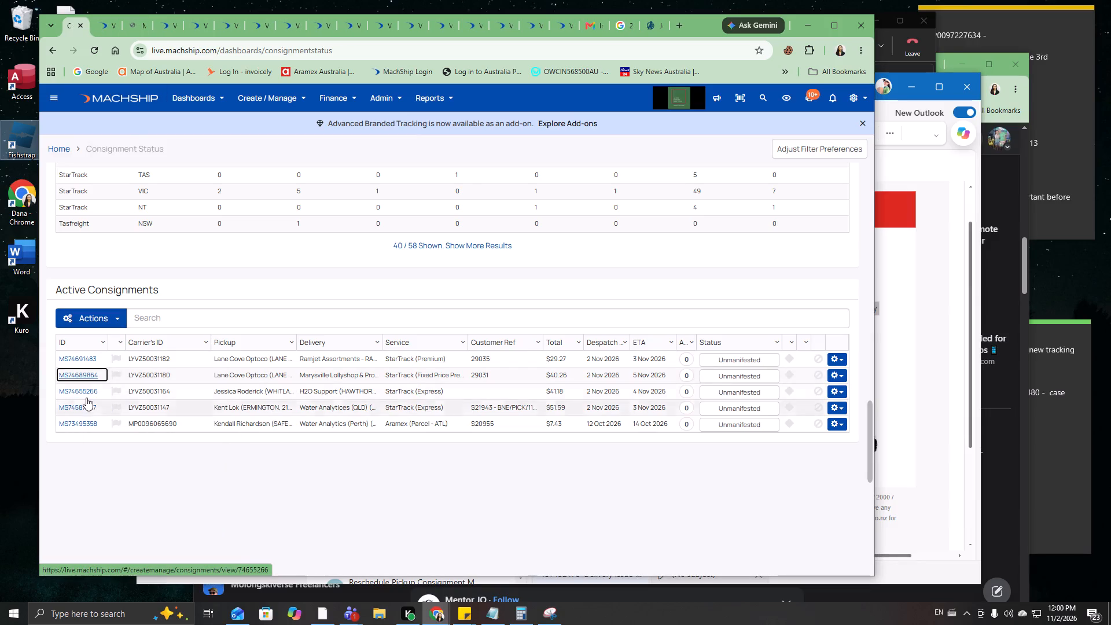
pyautogui.rightClick(82, 392)
pyautogui.click(151, 403)
pyautogui.click(98, 29)
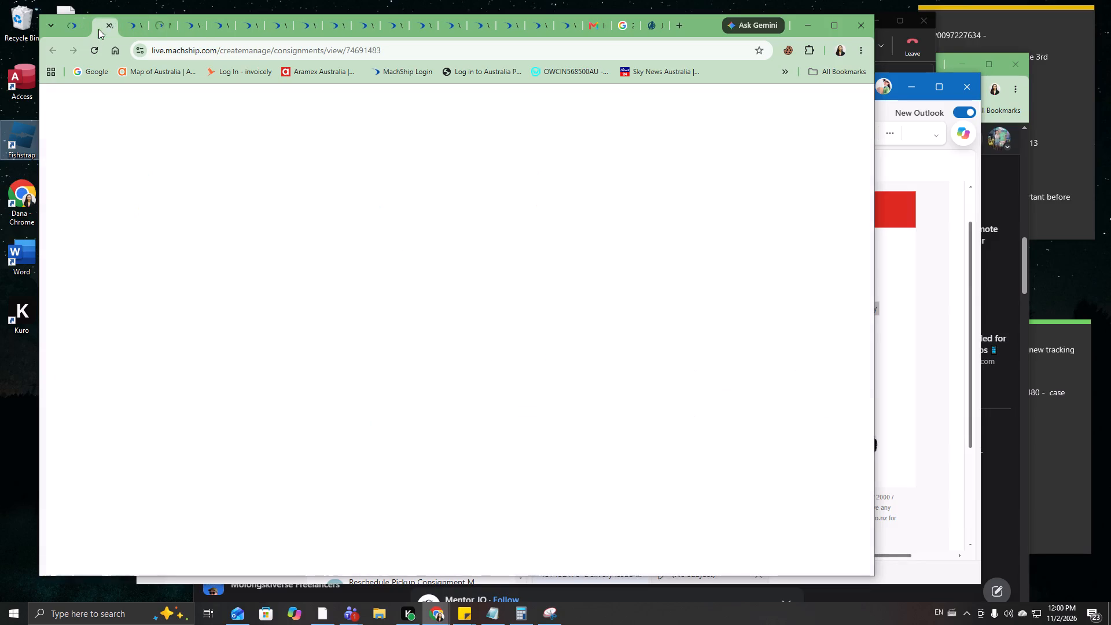
pyautogui.scroll(-20, 516, 312)
pyautogui.scroll(-9, 516, 312)
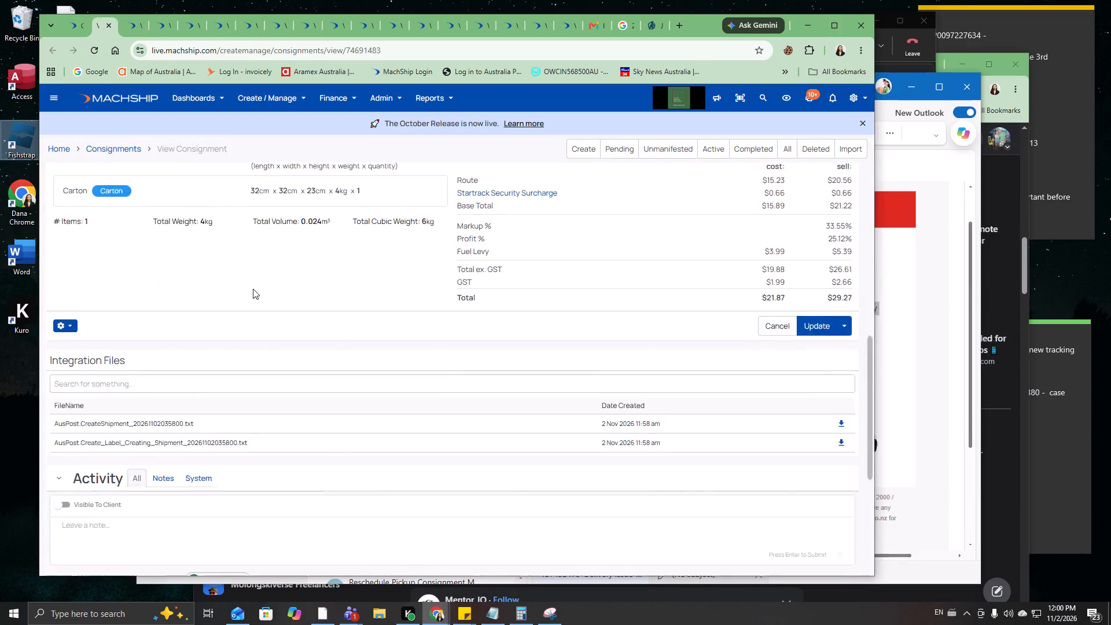
pyautogui.click(75, 238)
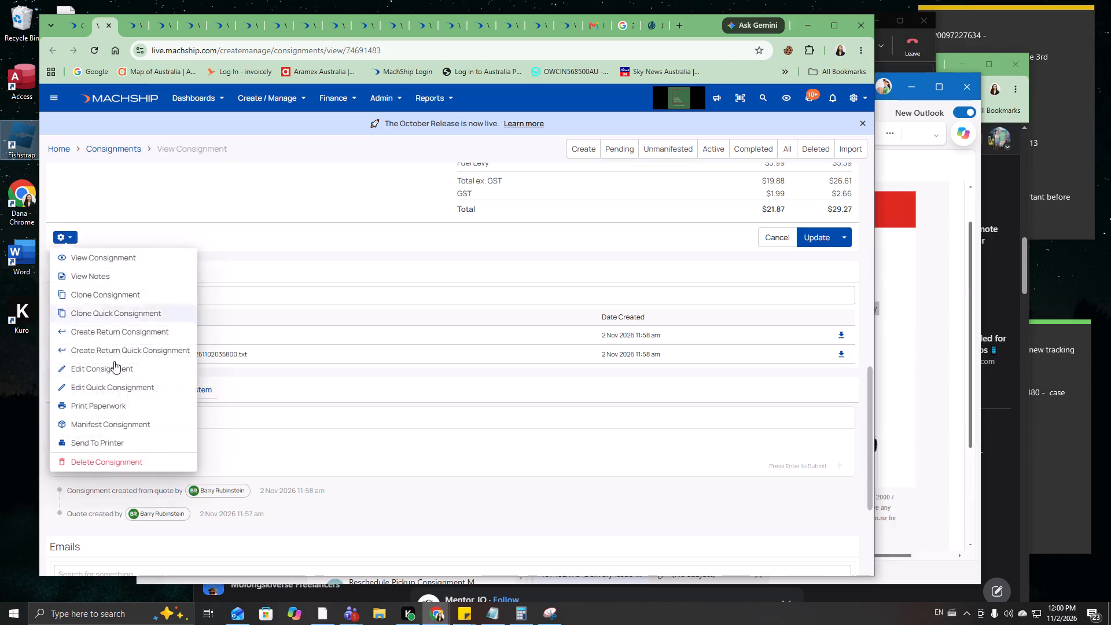
pyautogui.click(128, 420)
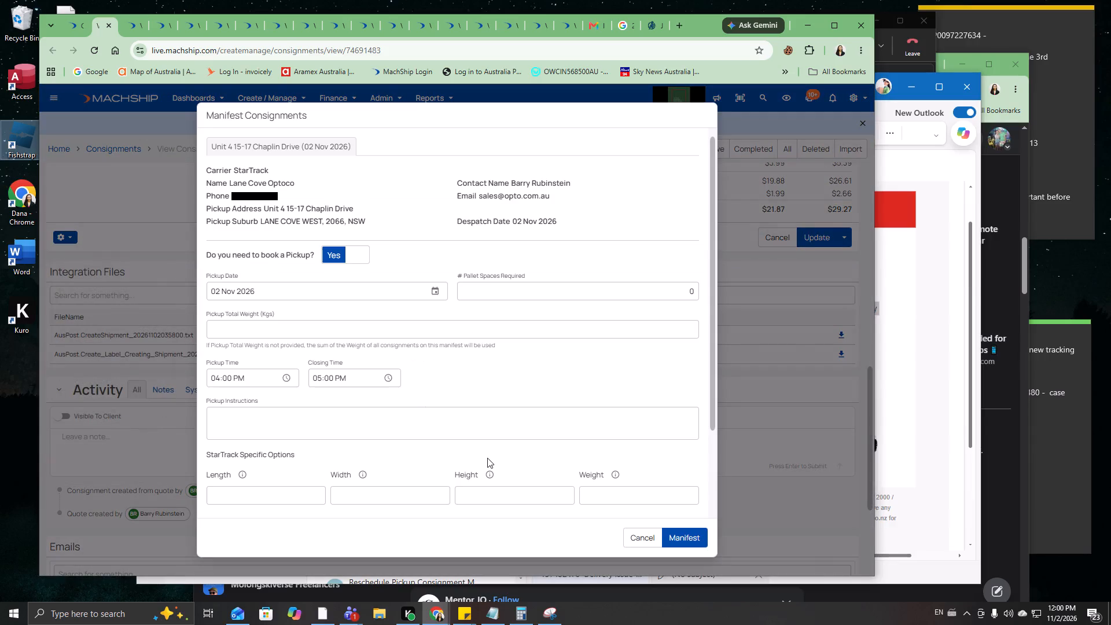
pyautogui.click(687, 537)
pyautogui.click(127, 31)
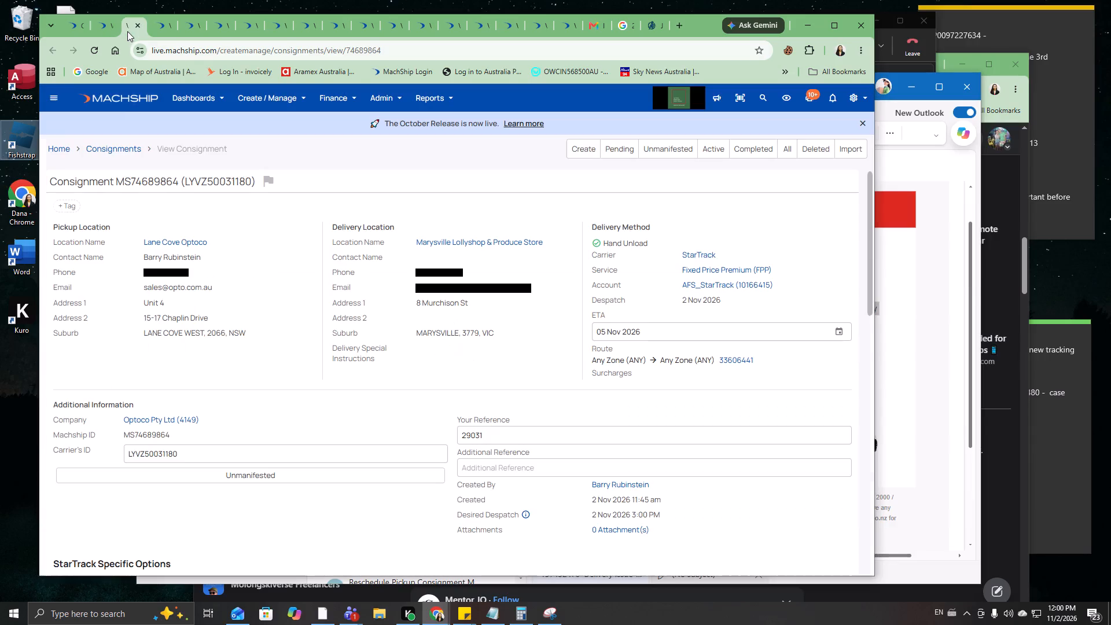
pyautogui.scroll(-20, 305, 225)
pyautogui.scroll(-7, 305, 225)
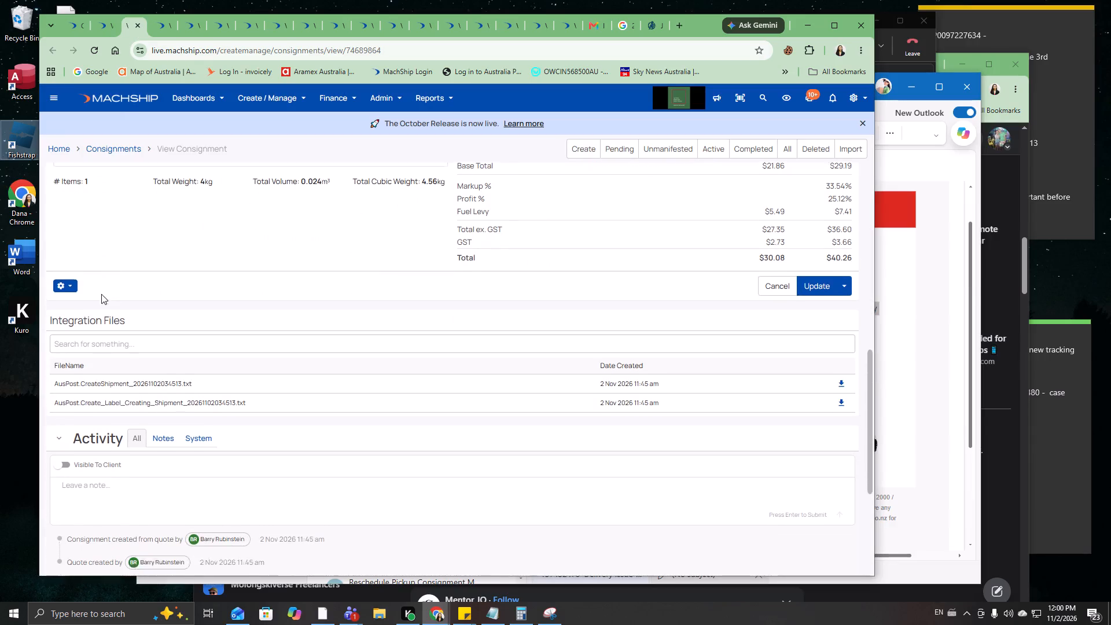
pyautogui.click(82, 280)
pyautogui.click(74, 280)
pyautogui.click(155, 469)
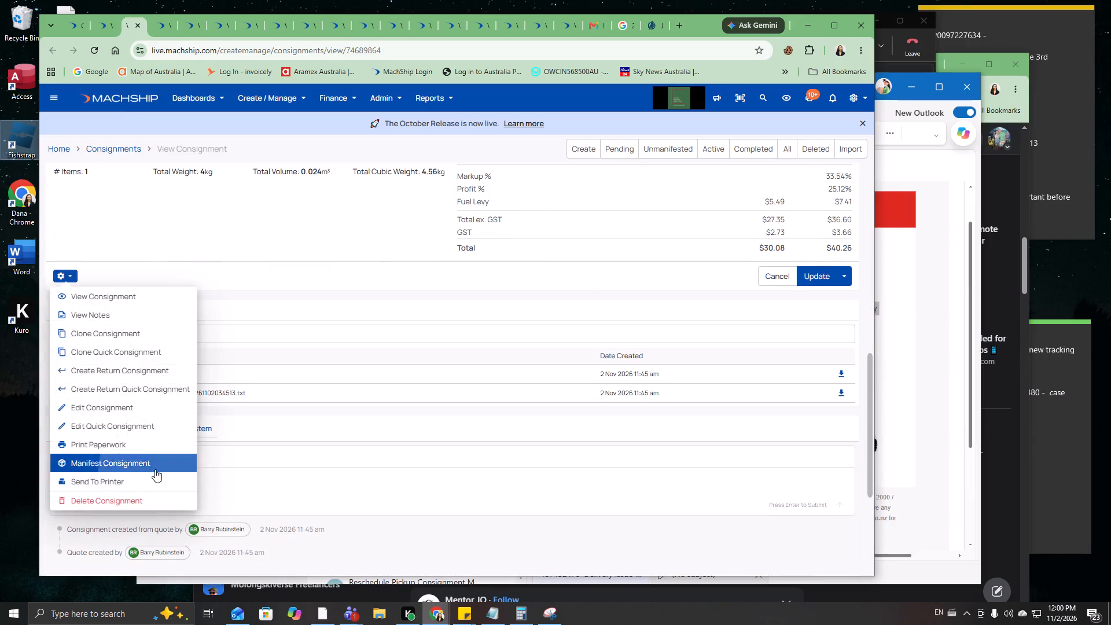
pyautogui.click(688, 539)
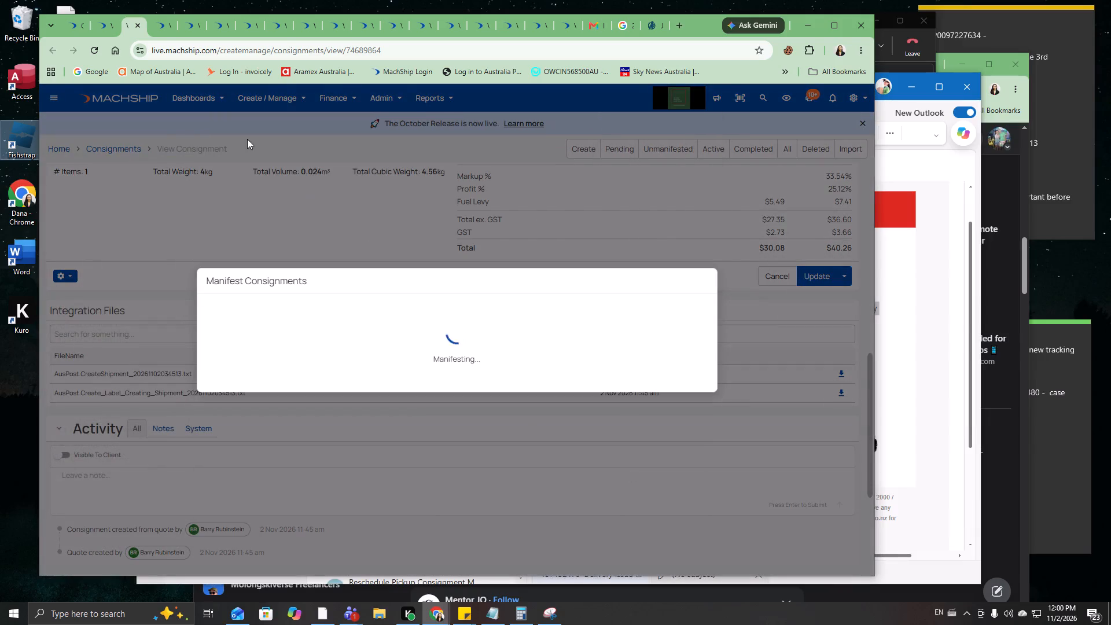
pyautogui.click(155, 30)
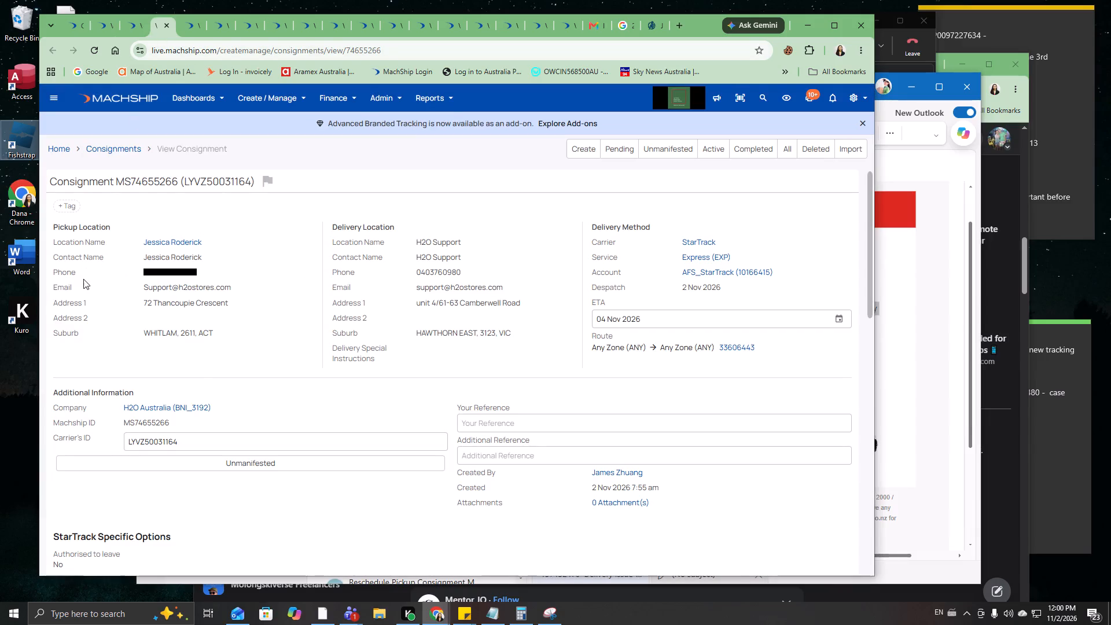
pyautogui.scroll(-20, 84, 279)
pyautogui.scroll(-2, 84, 279)
pyautogui.click(75, 337)
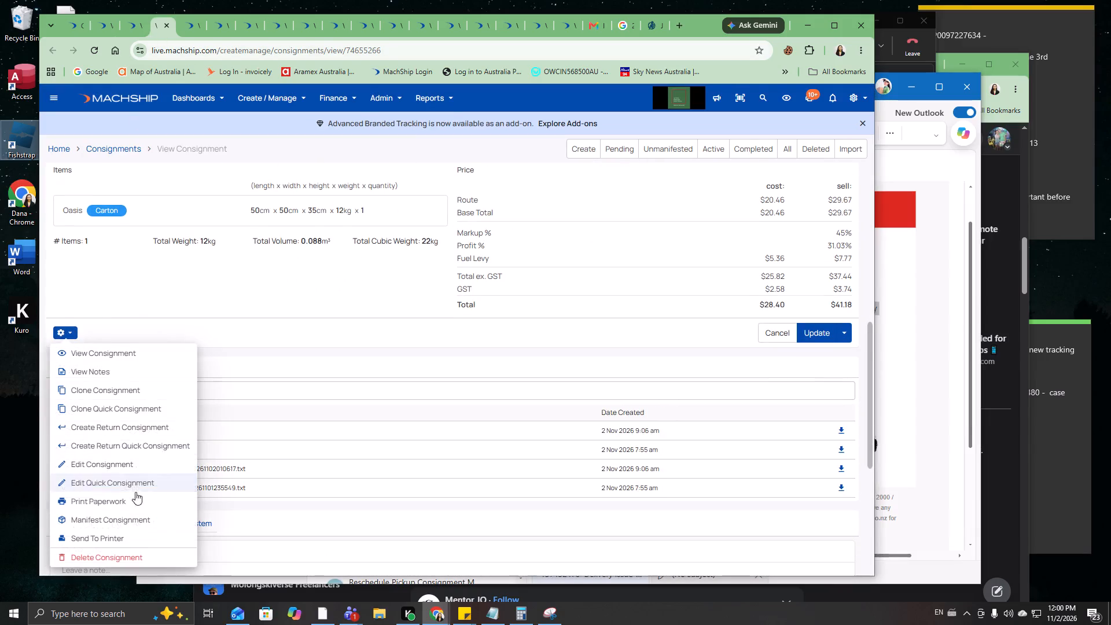
pyautogui.click(146, 517)
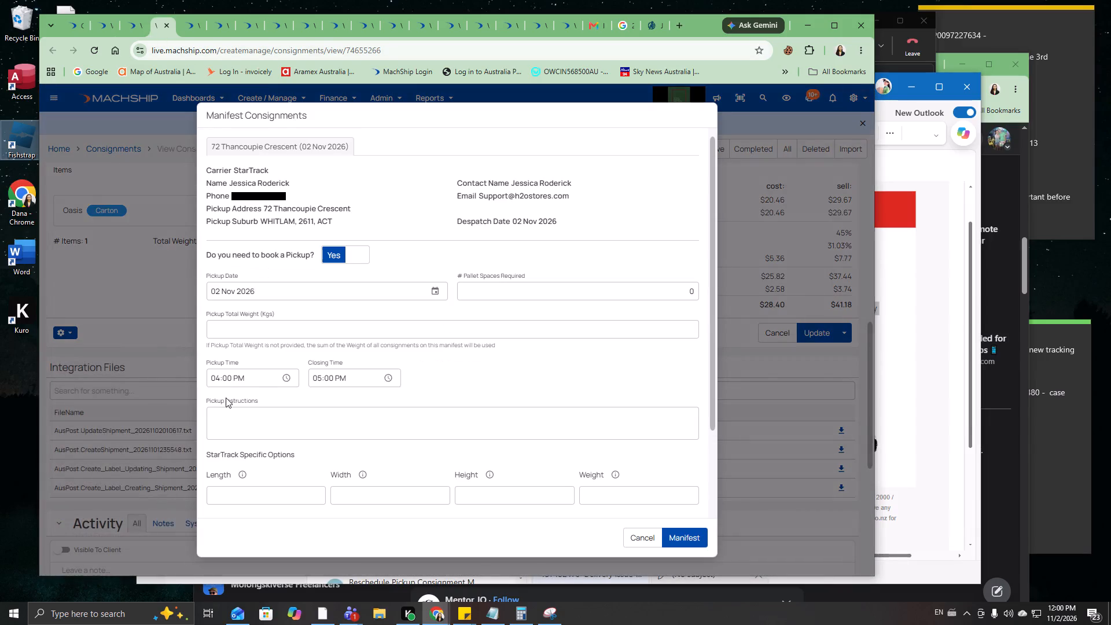
pyautogui.click(675, 529)
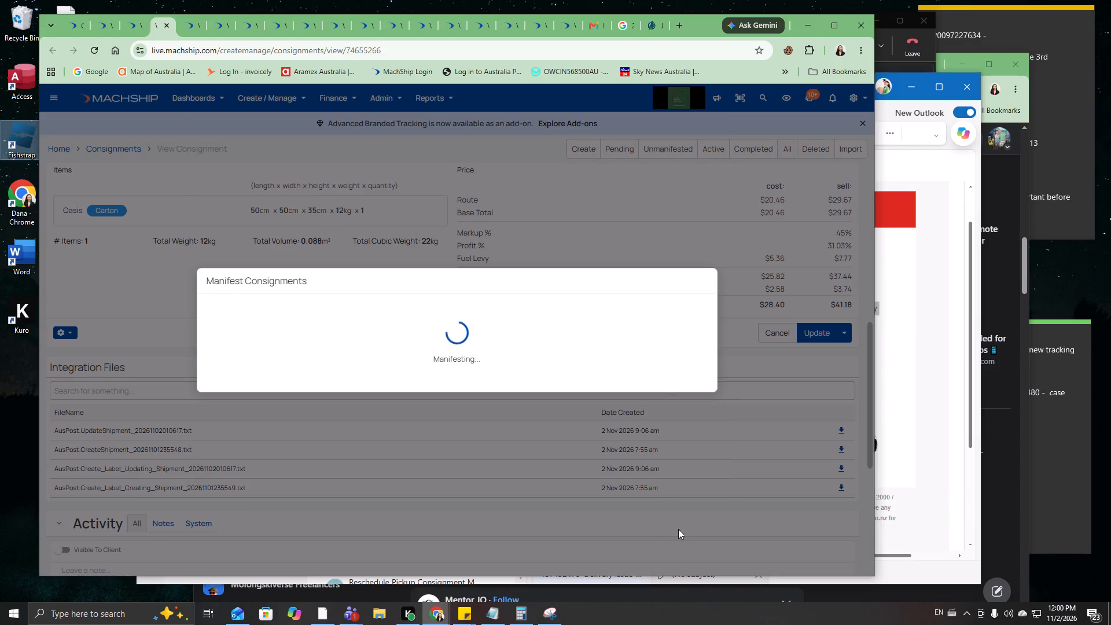
pyautogui.click(685, 450)
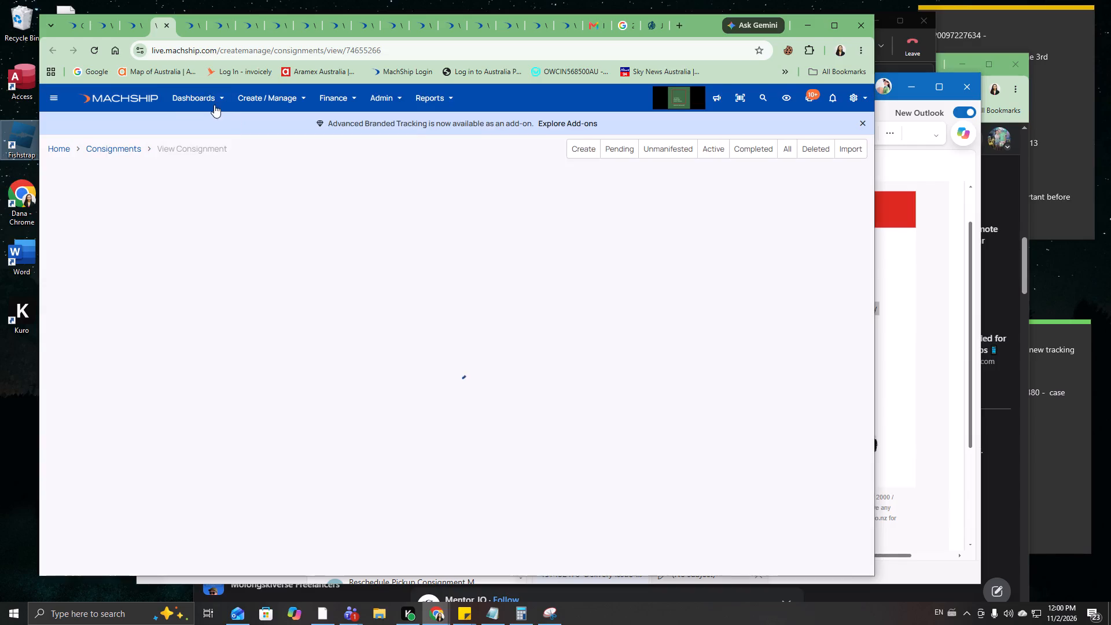
pyautogui.click(164, 26)
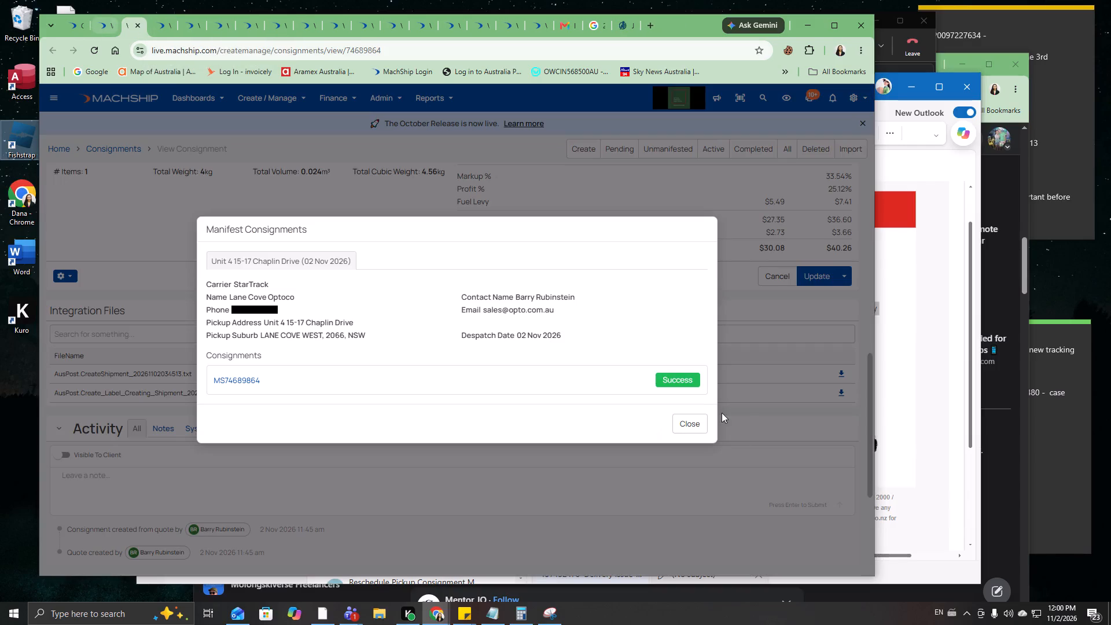
pyautogui.click(698, 424)
pyautogui.click(105, 30)
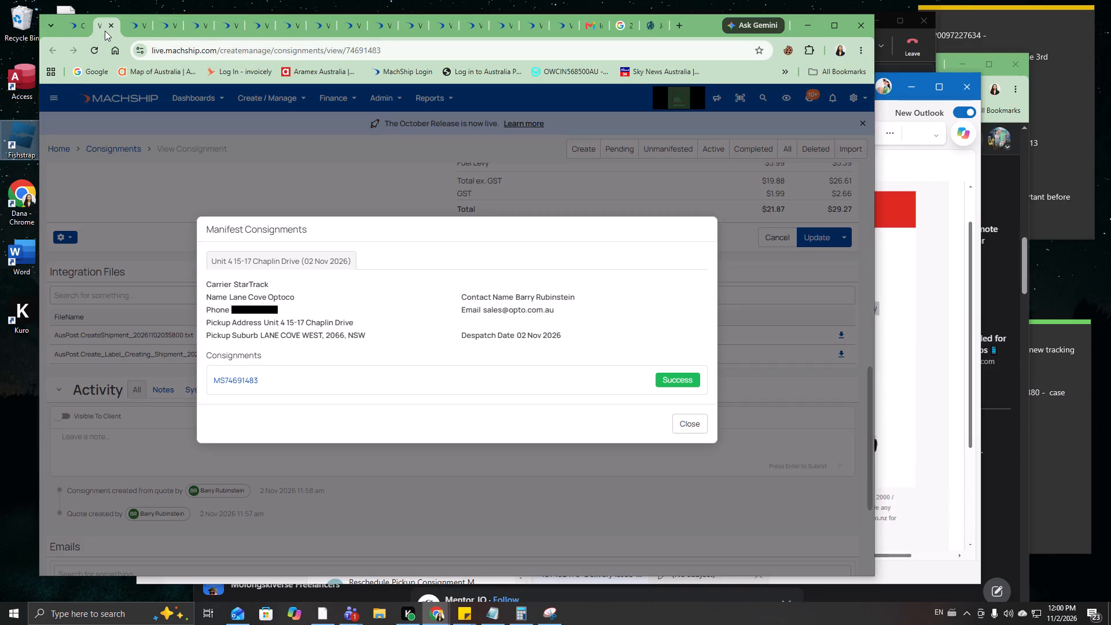
pyautogui.click(113, 25)
pyautogui.doubleClick(113, 25)
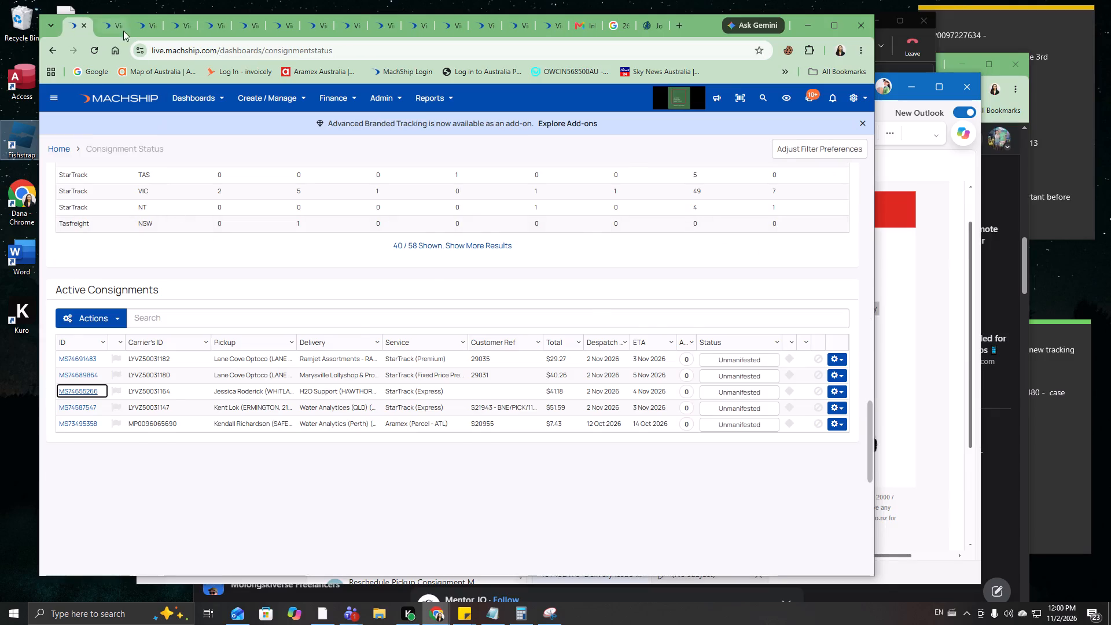
pyautogui.click(116, 19)
pyautogui.scroll(11, 310, 395)
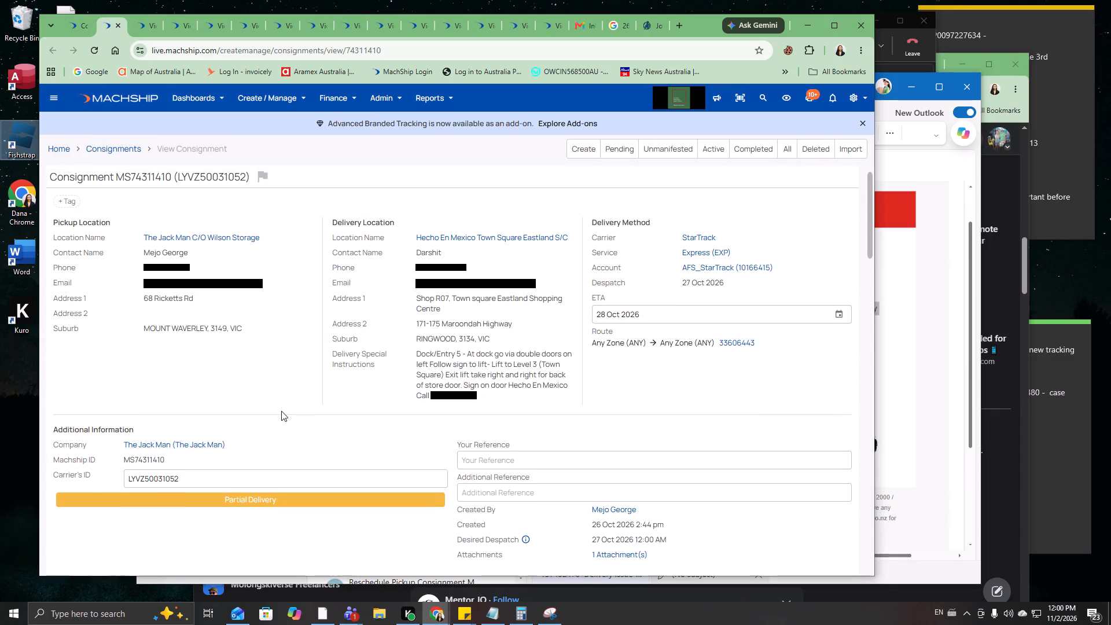
pyautogui.scroll(8, 281, 411)
pyautogui.click(471, 198)
pyautogui.click(471, 198)
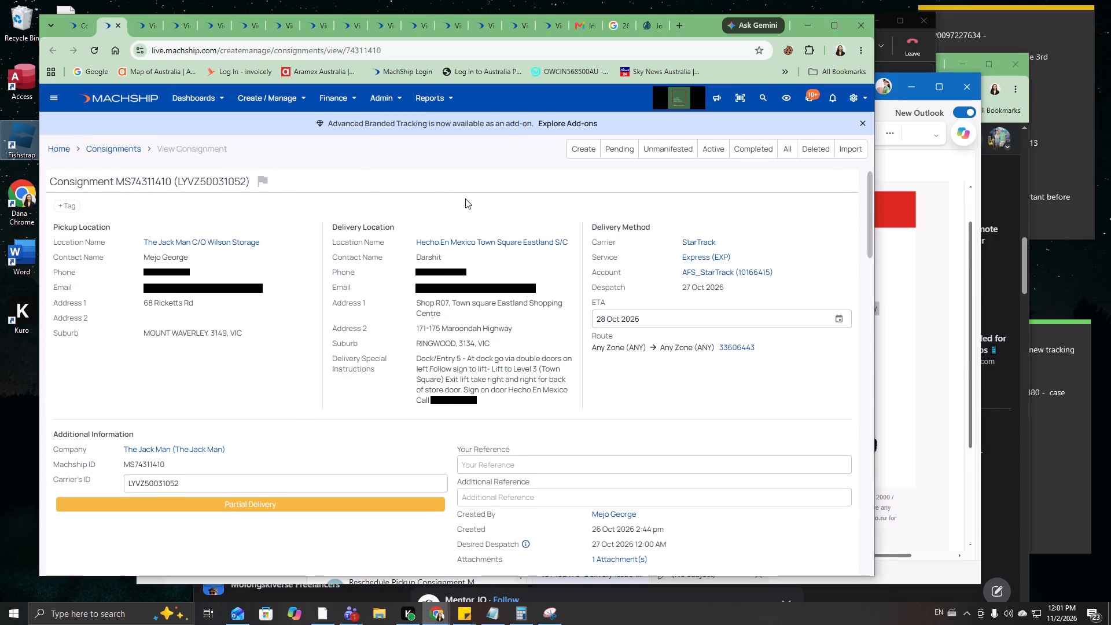
pyautogui.click(438, 194)
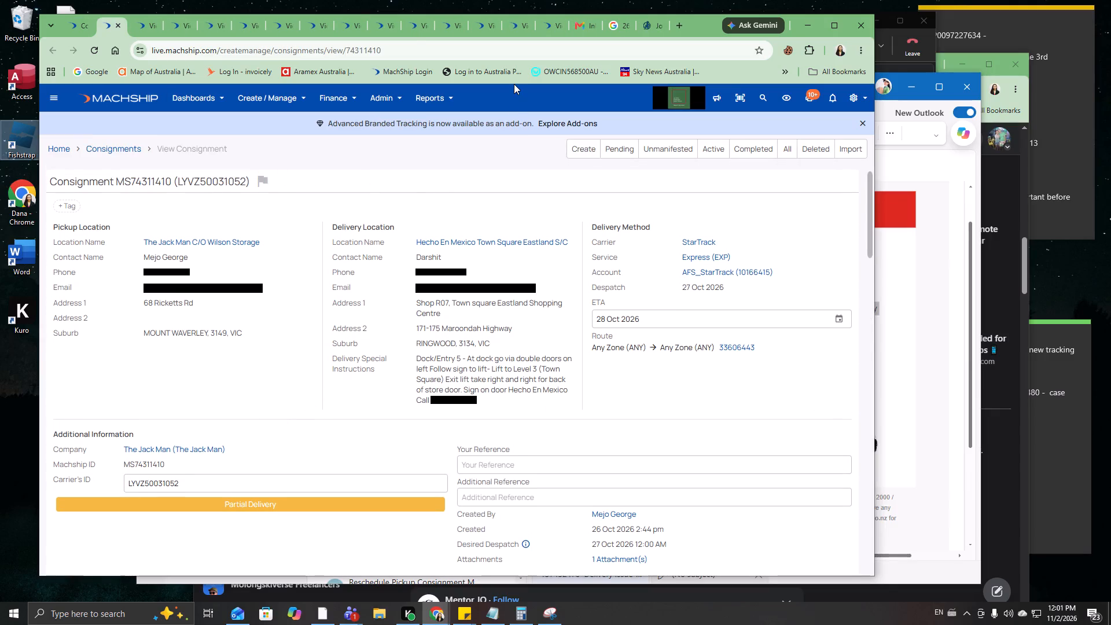
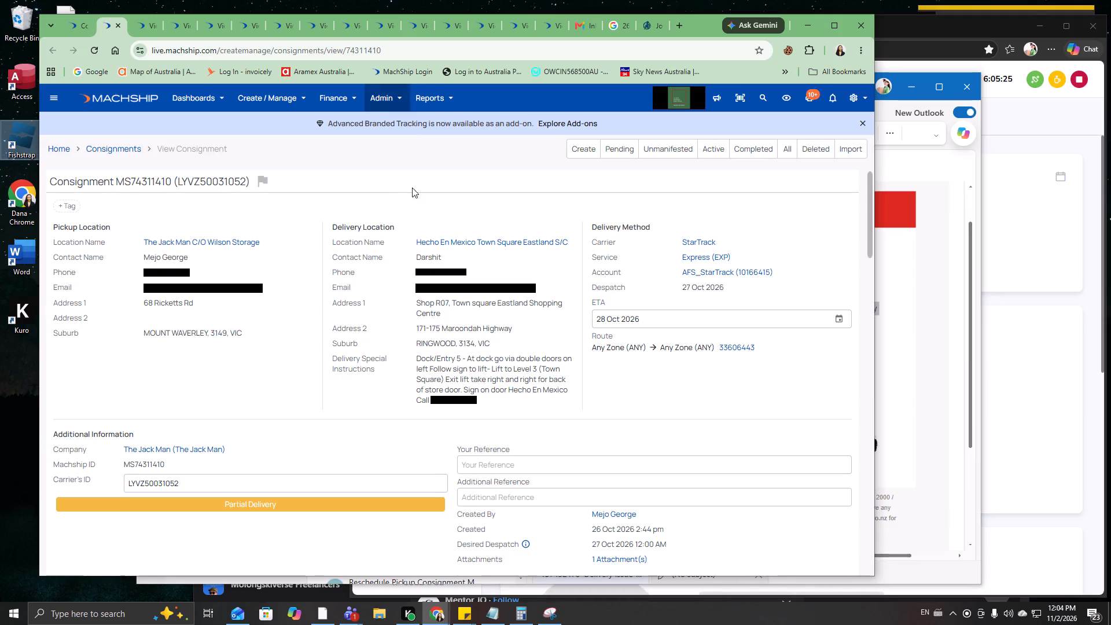
pyautogui.scroll(-6, 337, 374)
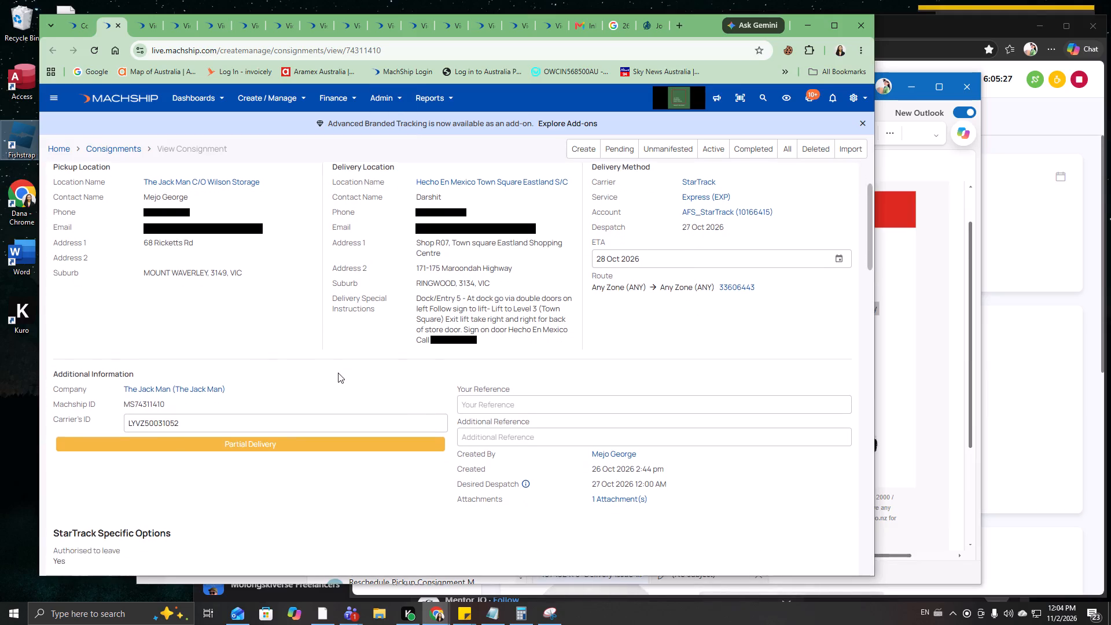
pyautogui.scroll(-17, 339, 373)
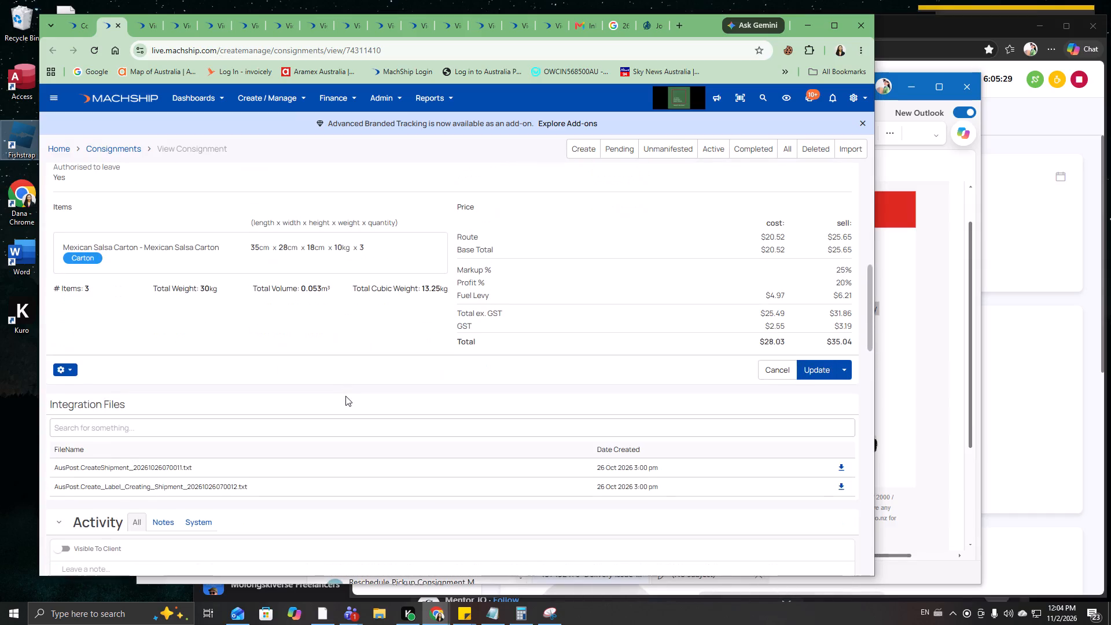
pyautogui.scroll(12, 352, 388)
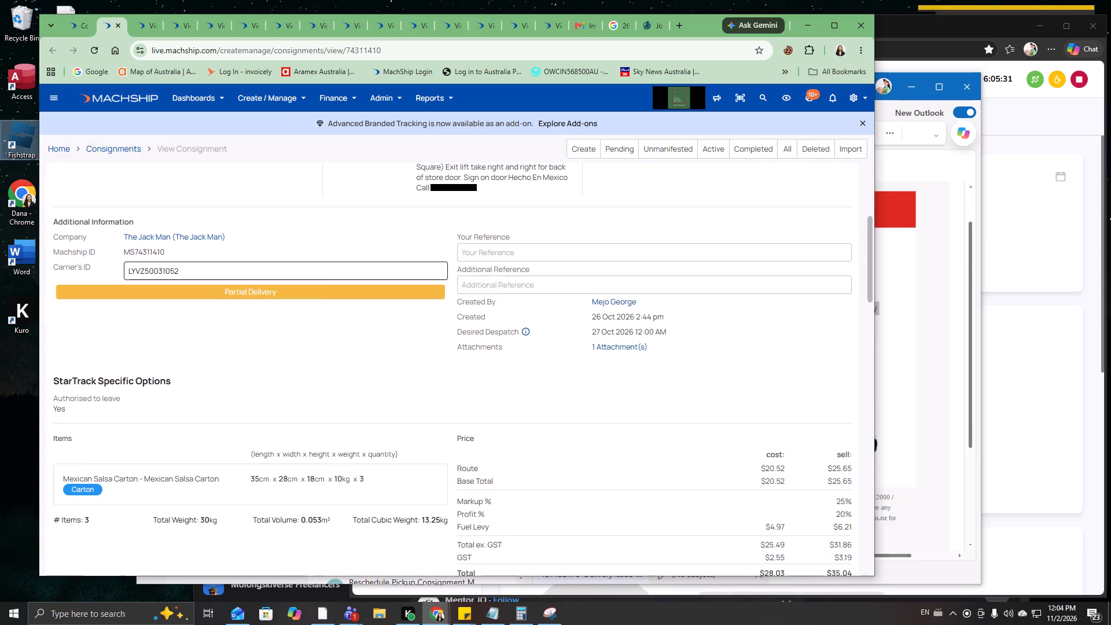
pyautogui.doubleClick(319, 288)
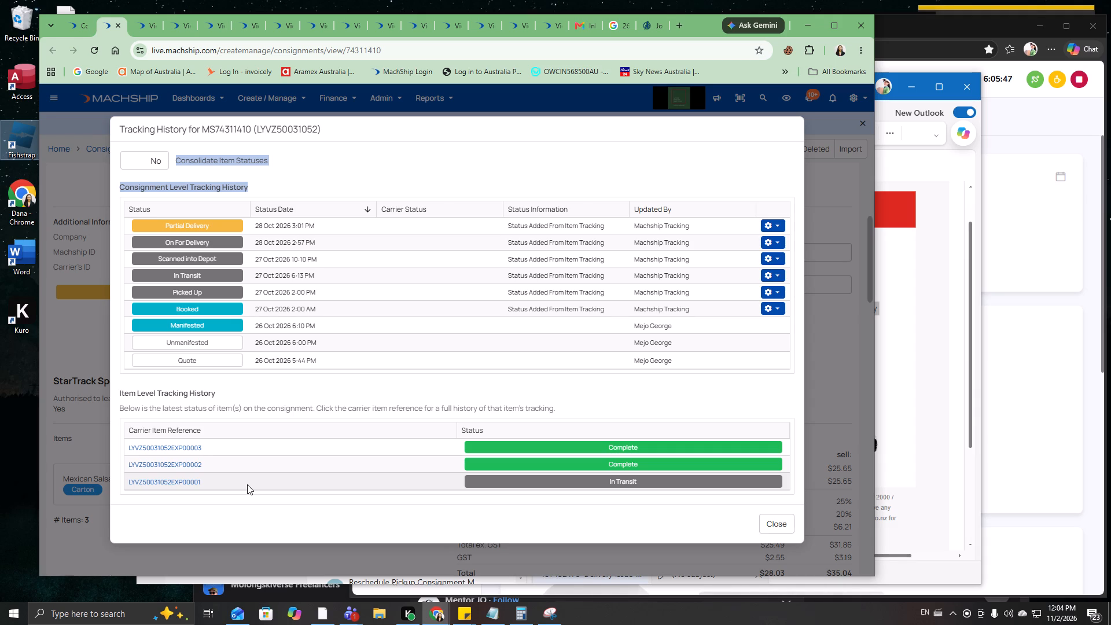
pyautogui.moveTo(240, 478); pyautogui.dragTo(99, 480)
pyautogui.moveTo(119, 484); pyautogui.dragTo(205, 487)
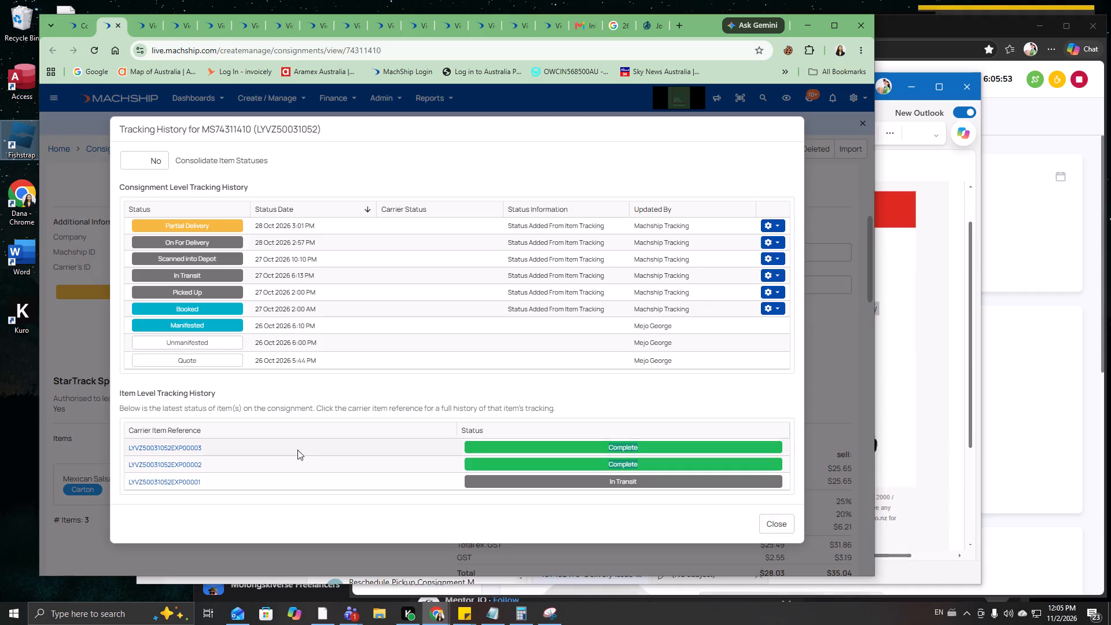
pyautogui.click(771, 523)
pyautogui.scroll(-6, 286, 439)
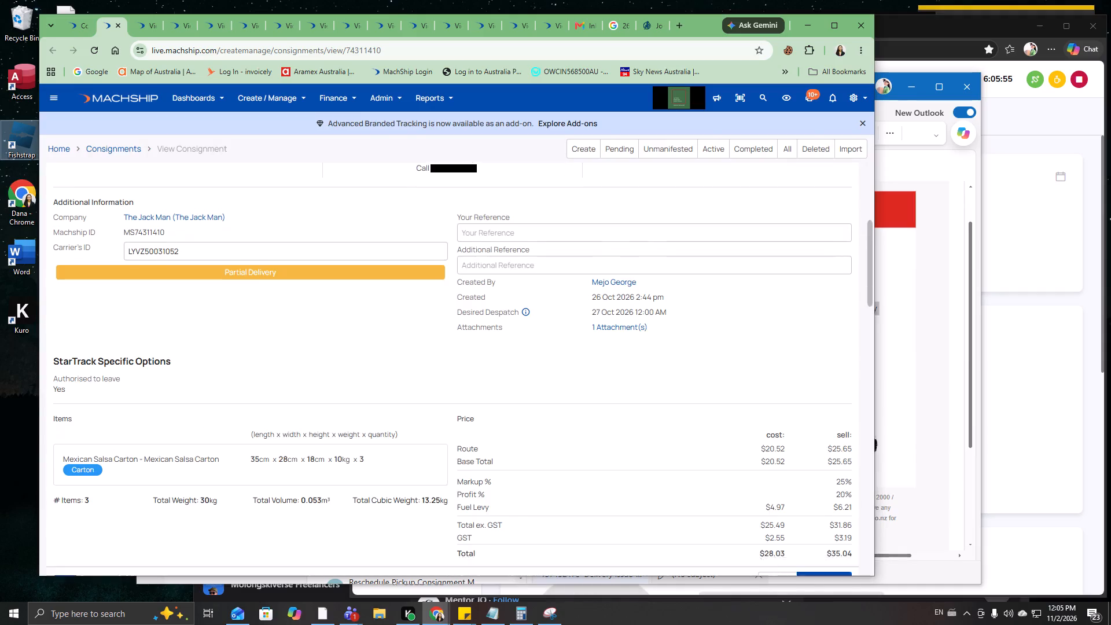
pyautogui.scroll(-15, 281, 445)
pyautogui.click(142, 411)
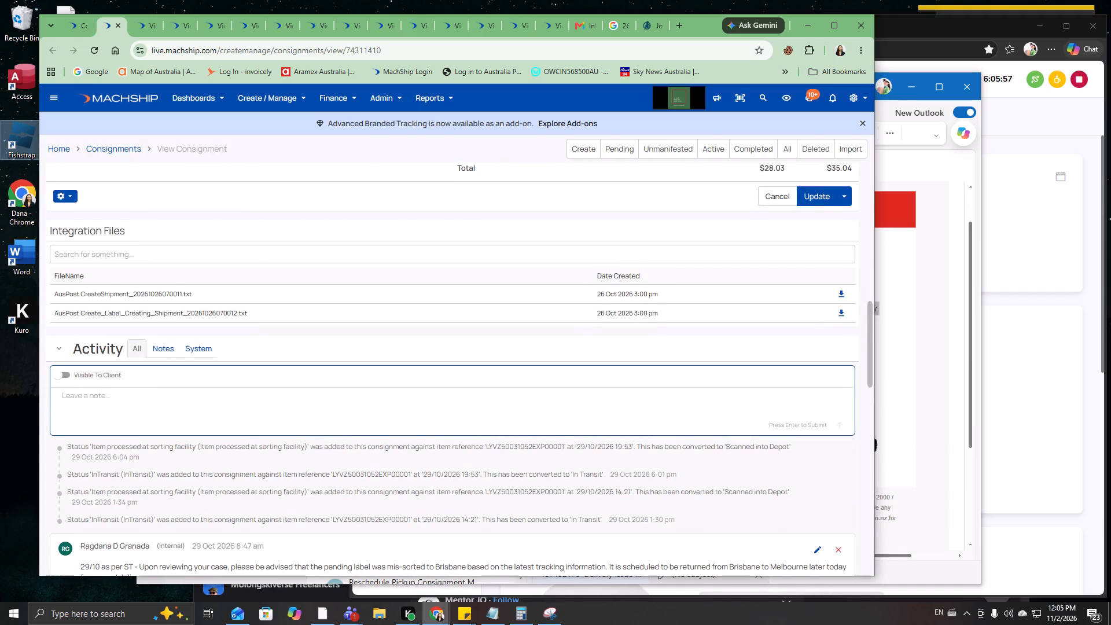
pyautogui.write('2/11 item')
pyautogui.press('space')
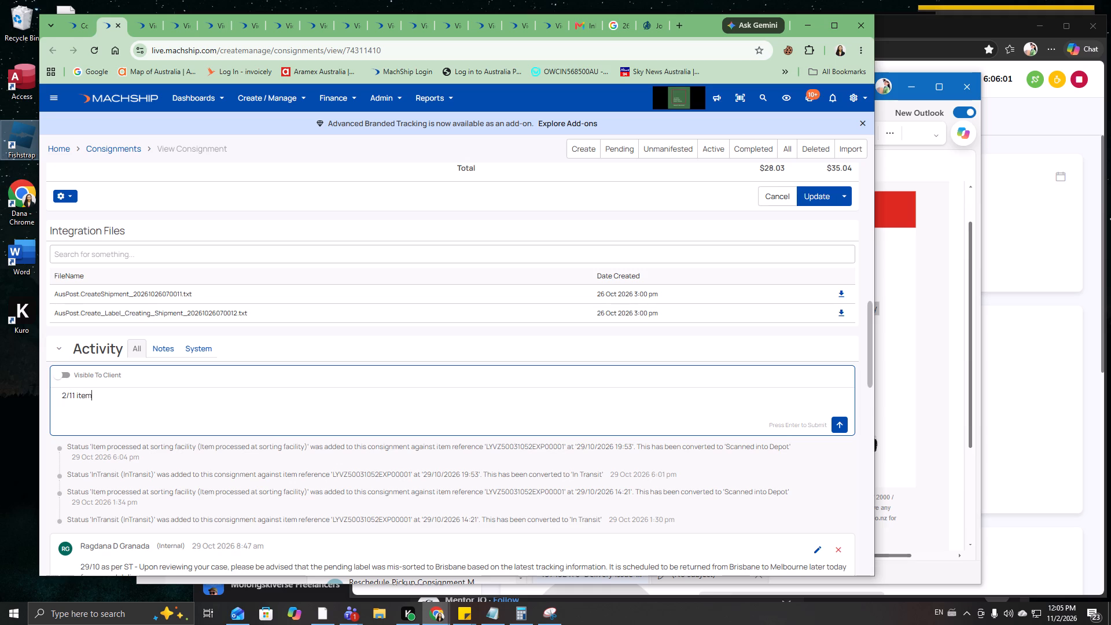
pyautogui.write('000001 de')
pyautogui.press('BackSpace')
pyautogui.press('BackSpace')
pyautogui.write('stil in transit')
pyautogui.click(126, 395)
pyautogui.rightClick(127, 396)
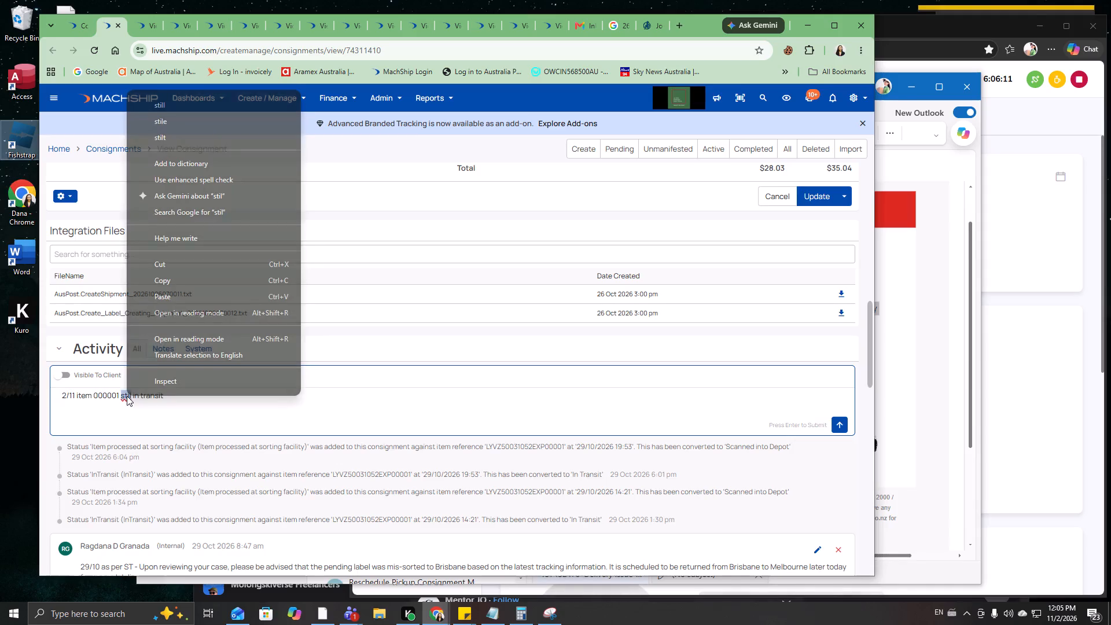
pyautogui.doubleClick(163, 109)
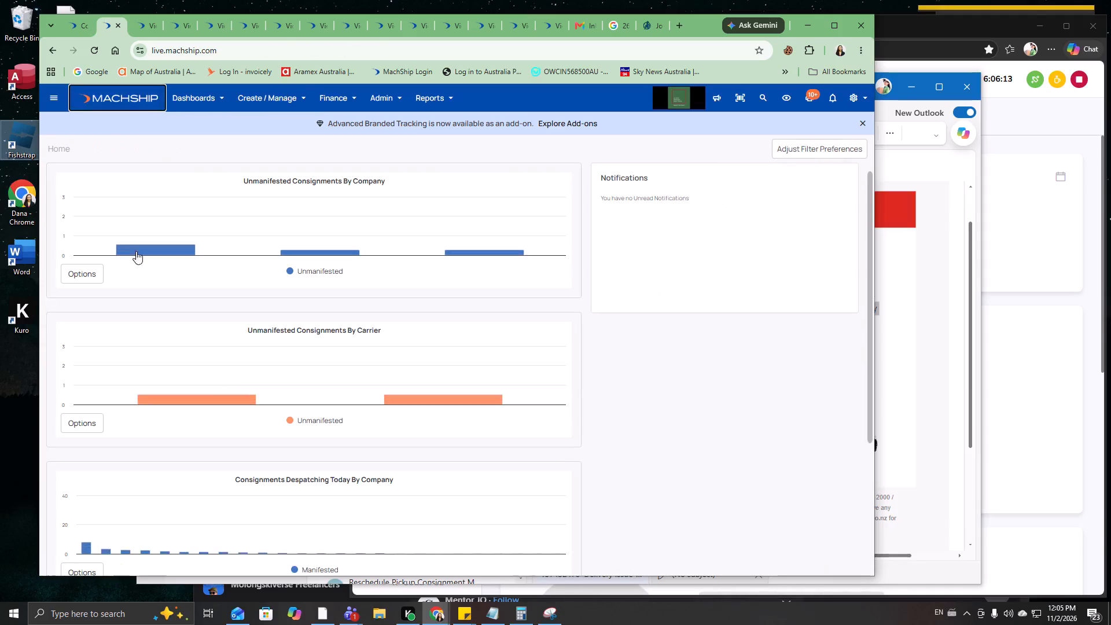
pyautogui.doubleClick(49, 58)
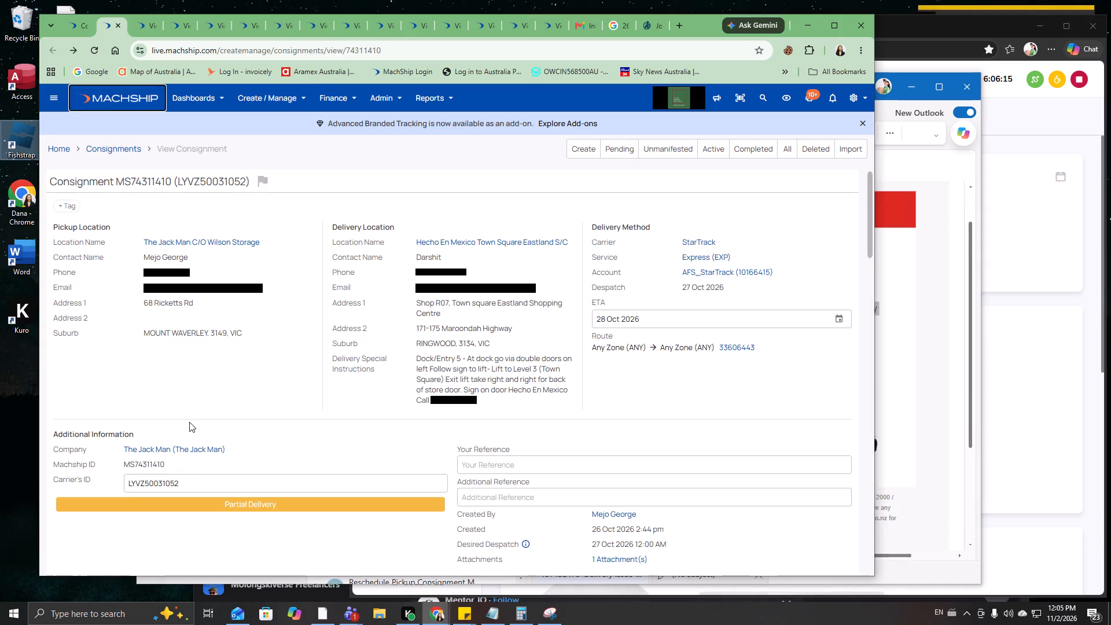
pyautogui.scroll(-20, 173, 407)
pyautogui.scroll(-16, 173, 407)
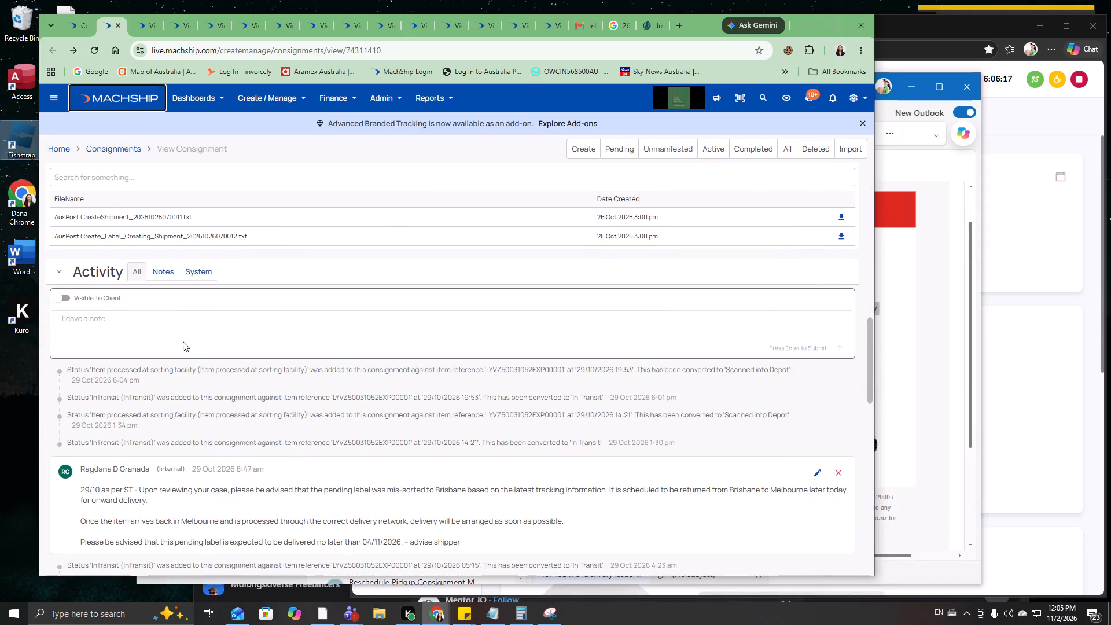
pyautogui.click(168, 333)
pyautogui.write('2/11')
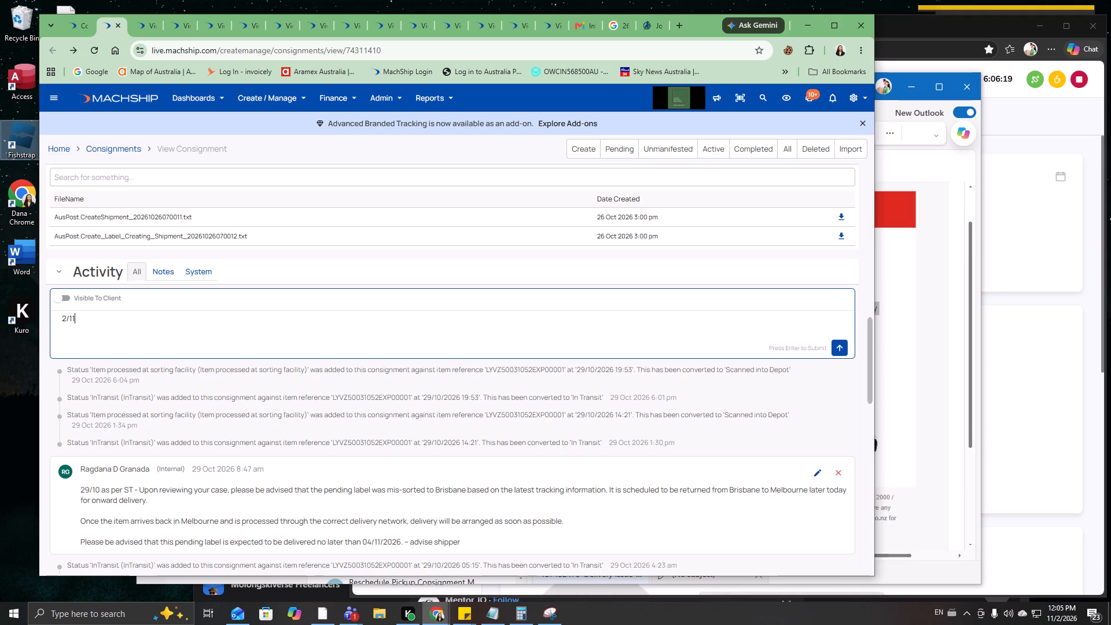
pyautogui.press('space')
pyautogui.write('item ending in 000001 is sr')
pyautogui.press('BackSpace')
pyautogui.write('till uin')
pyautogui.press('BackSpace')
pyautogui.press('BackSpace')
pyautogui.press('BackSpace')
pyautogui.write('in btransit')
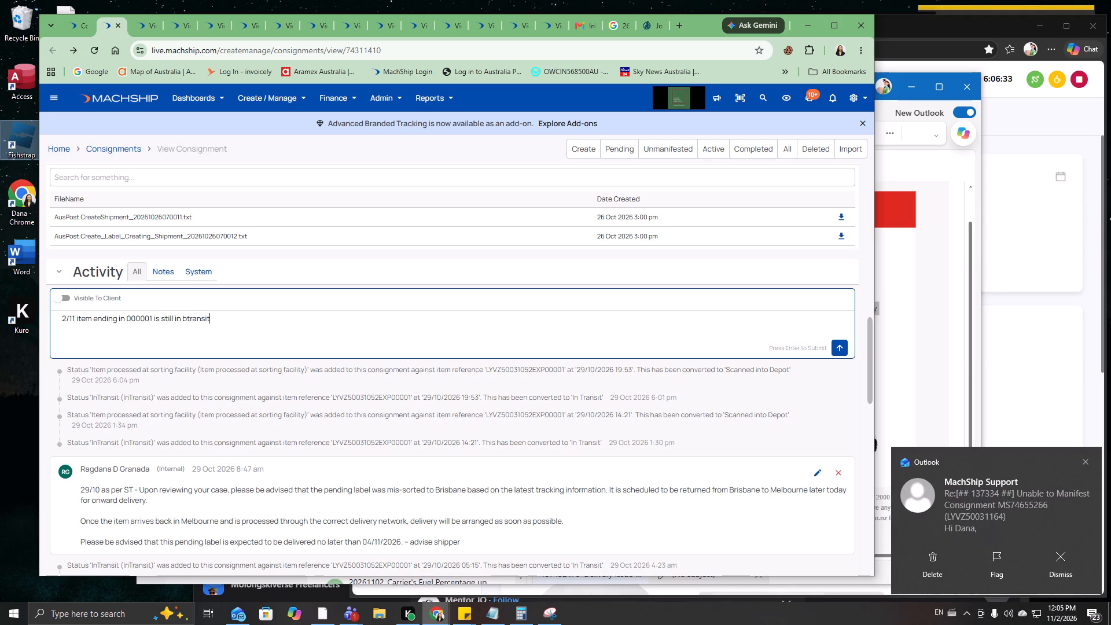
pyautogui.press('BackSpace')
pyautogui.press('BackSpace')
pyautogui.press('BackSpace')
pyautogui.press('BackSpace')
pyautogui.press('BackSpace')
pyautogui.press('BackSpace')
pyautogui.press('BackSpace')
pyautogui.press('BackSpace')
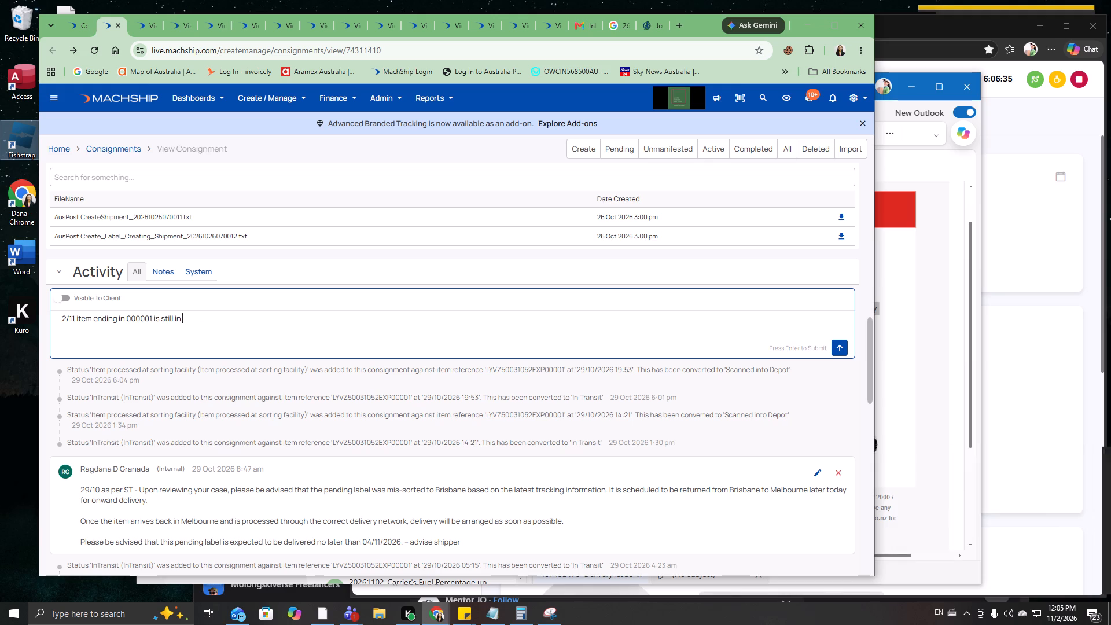
# Complete the internal activity note on the open consignment to read "2/11 item ending in 000001 is still in transit - ETA case".
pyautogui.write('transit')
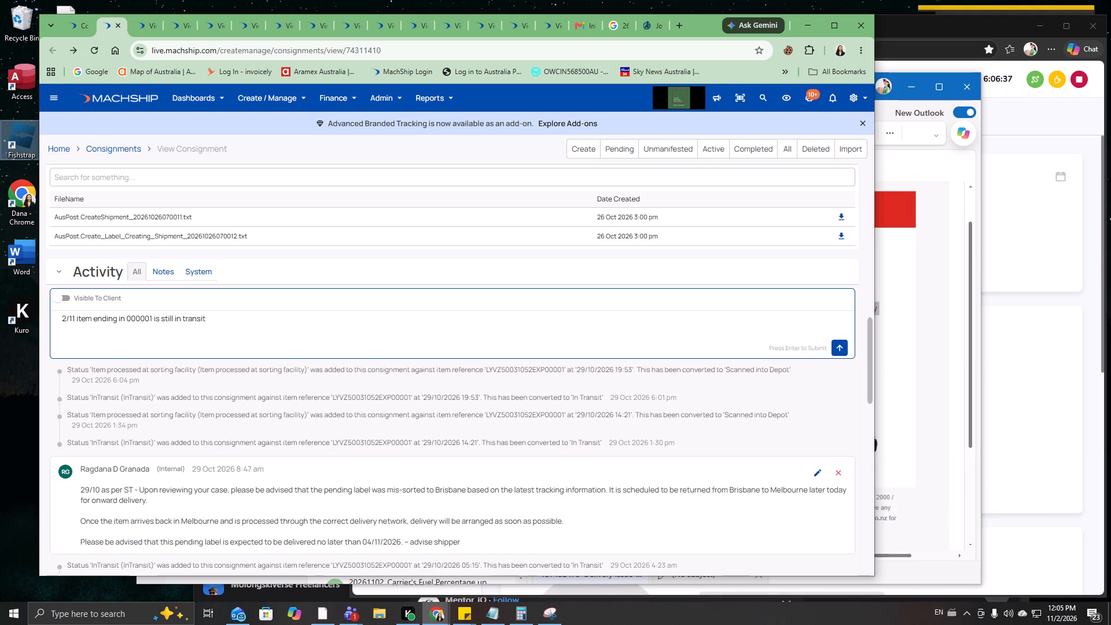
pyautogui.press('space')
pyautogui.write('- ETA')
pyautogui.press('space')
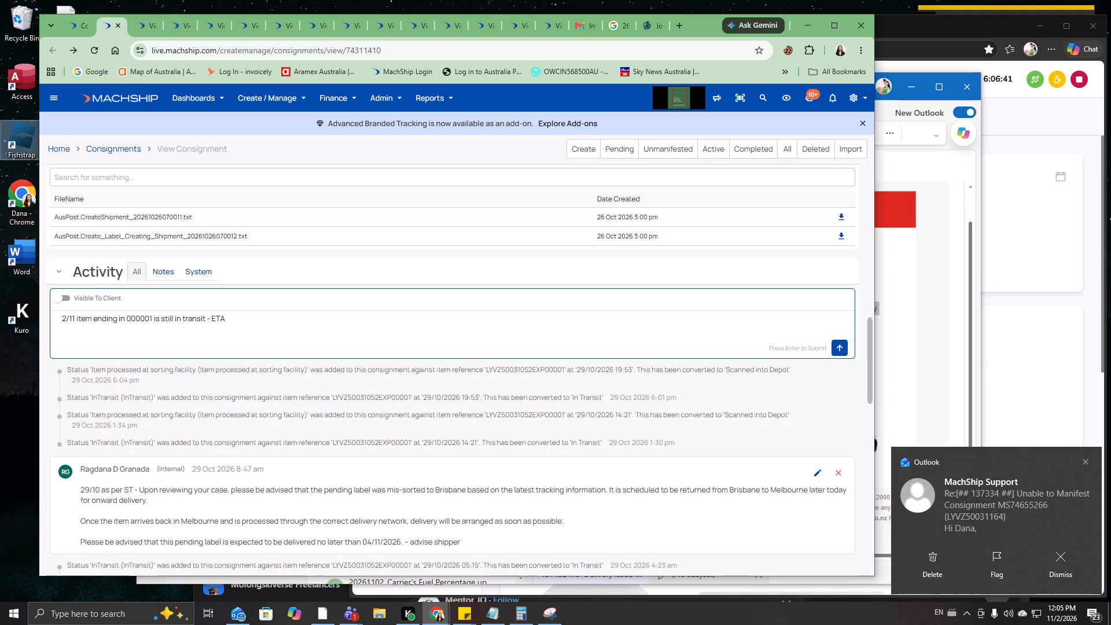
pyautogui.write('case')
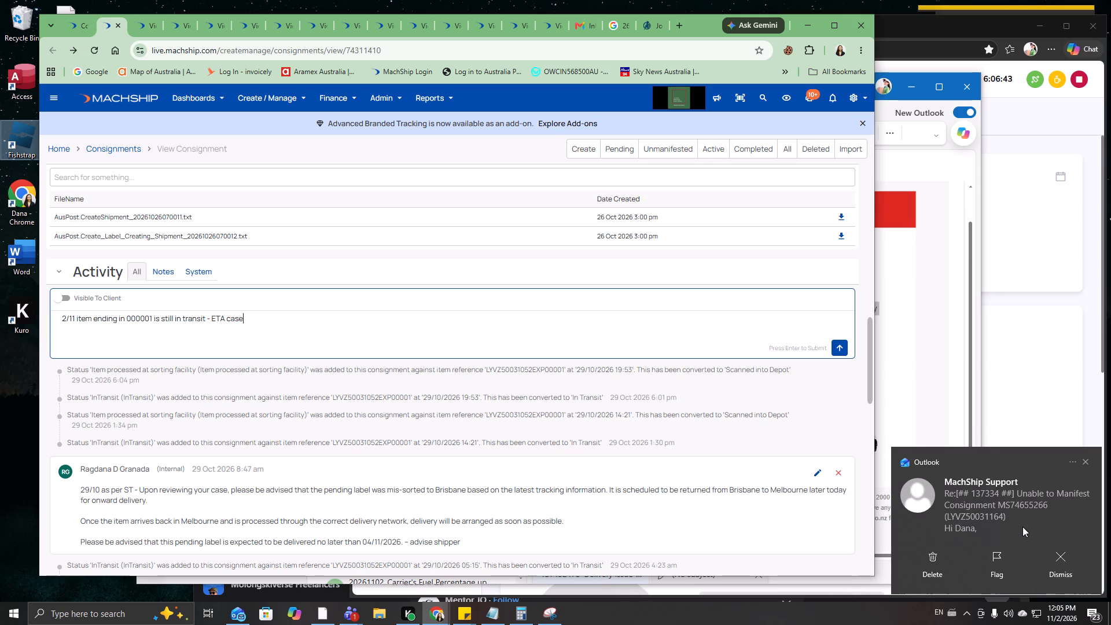
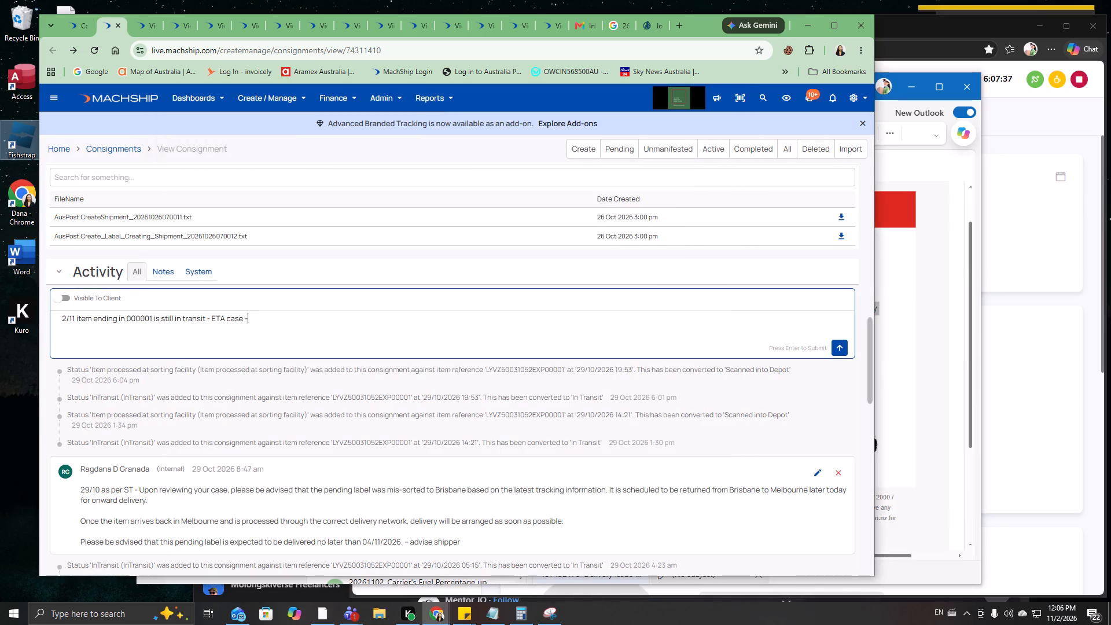
# Continue the internal activity note "2/11 item ending in 000001 is still in transit - ETA case -" on the open consignment.
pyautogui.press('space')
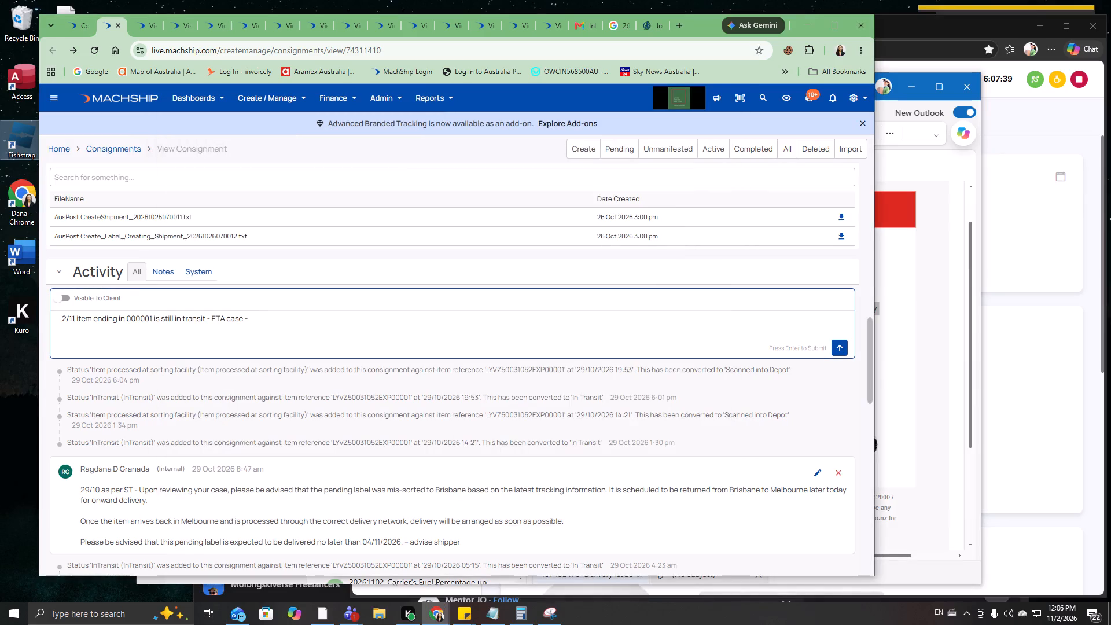
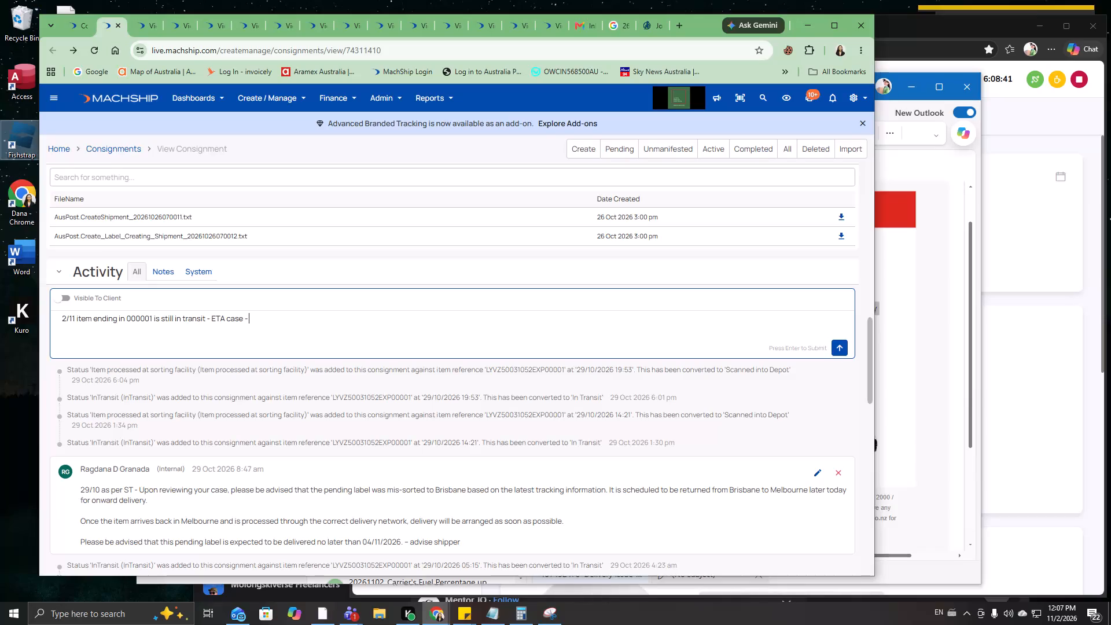
pyautogui.press('Right')
pyautogui.press('Right')
pyautogui.press('Right')
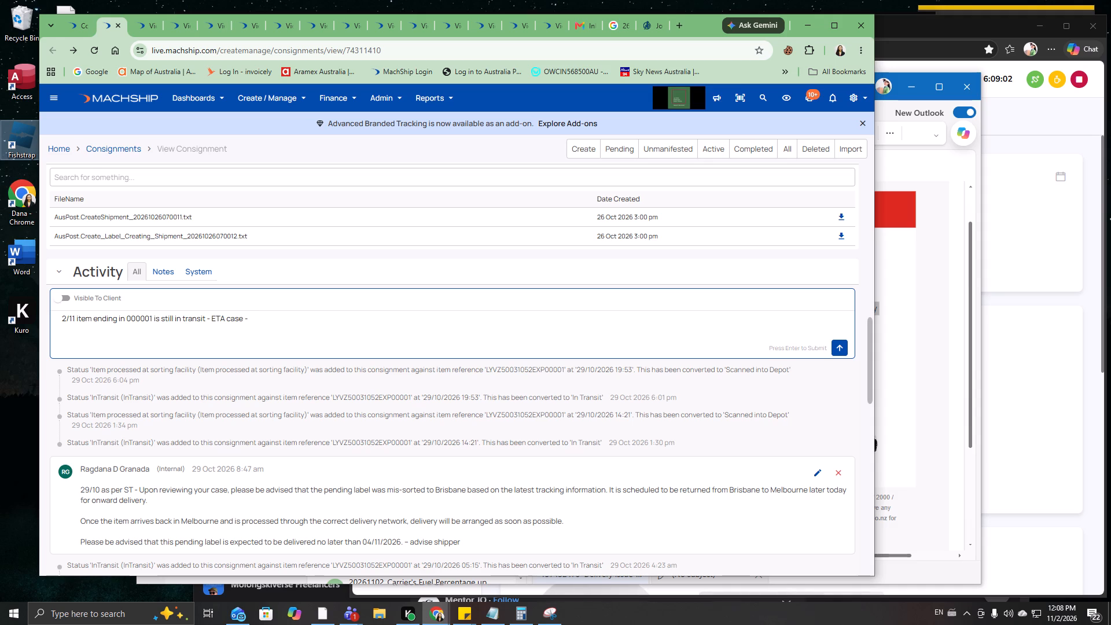
pyautogui.doubleClick(268, 317)
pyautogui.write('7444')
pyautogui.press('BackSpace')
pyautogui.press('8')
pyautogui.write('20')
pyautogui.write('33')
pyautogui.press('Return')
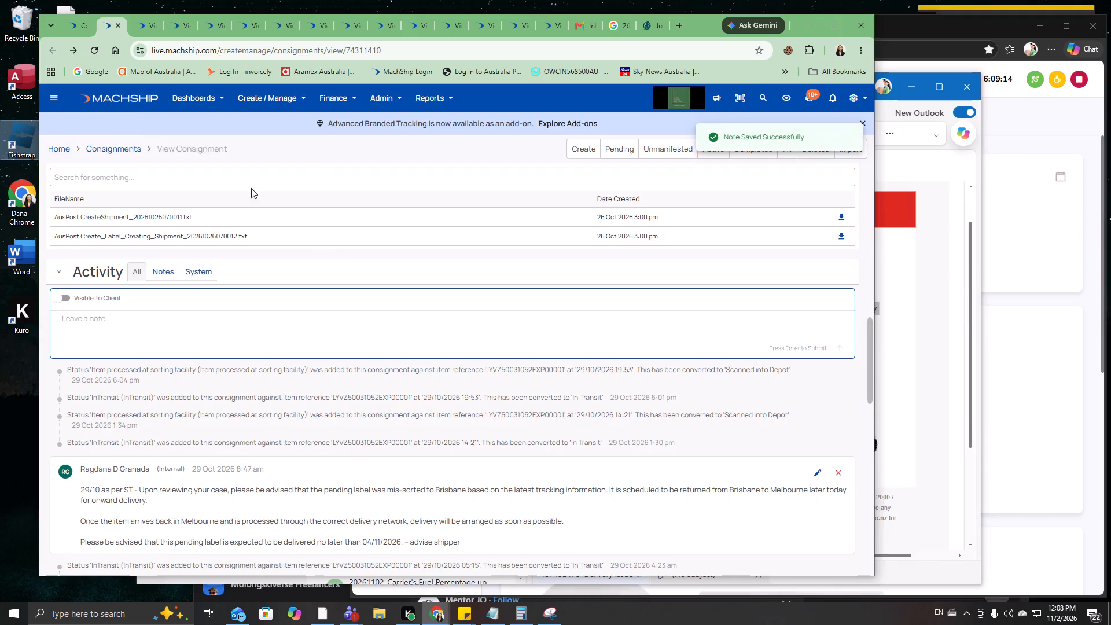
pyautogui.click(145, 32)
pyautogui.scroll(5, 275, 260)
pyautogui.scroll(-7, 286, 279)
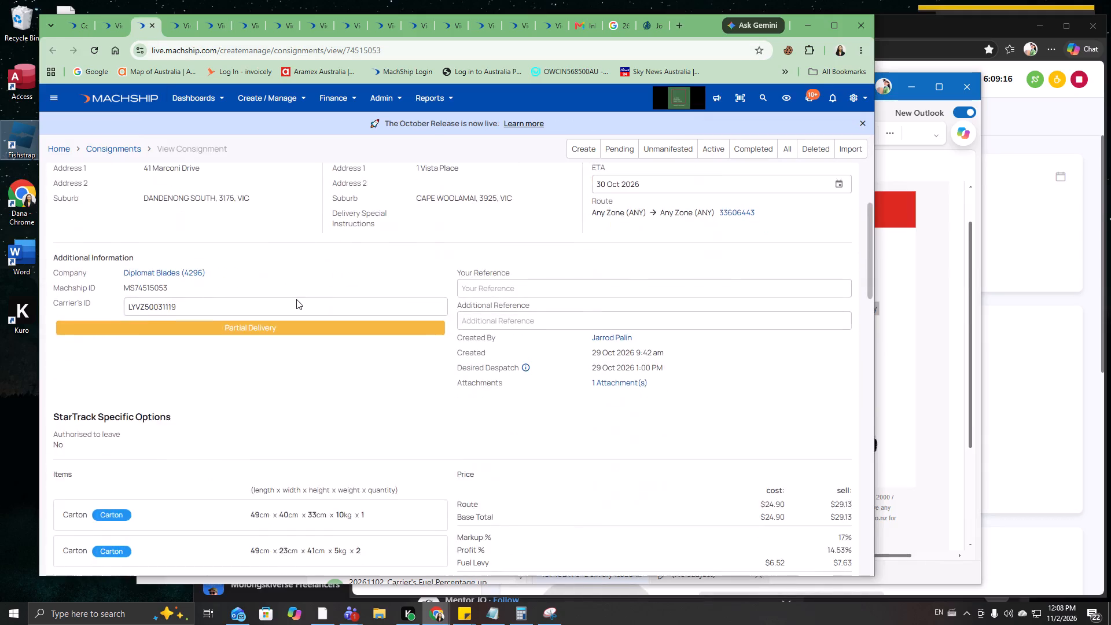
pyautogui.scroll(-8, 296, 299)
pyautogui.scroll(-20, 295, 299)
pyautogui.scroll(-10, 295, 299)
pyautogui.scroll(5, 292, 337)
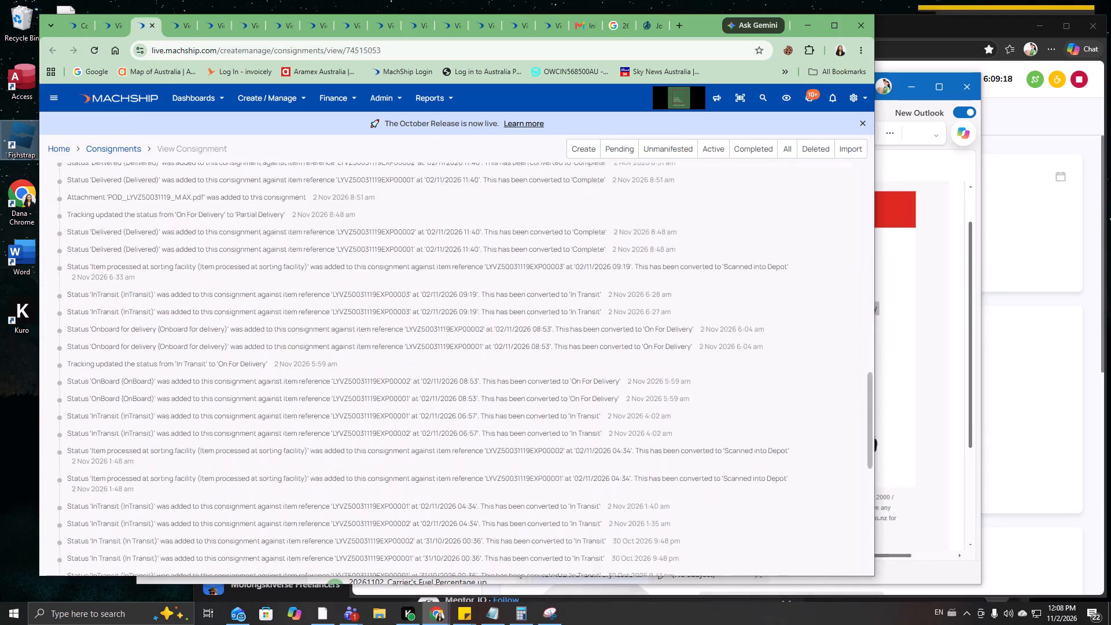
pyautogui.scroll(20, 292, 336)
pyautogui.scroll(16, 292, 336)
pyautogui.scroll(6, 290, 314)
pyautogui.scroll(3, 245, 264)
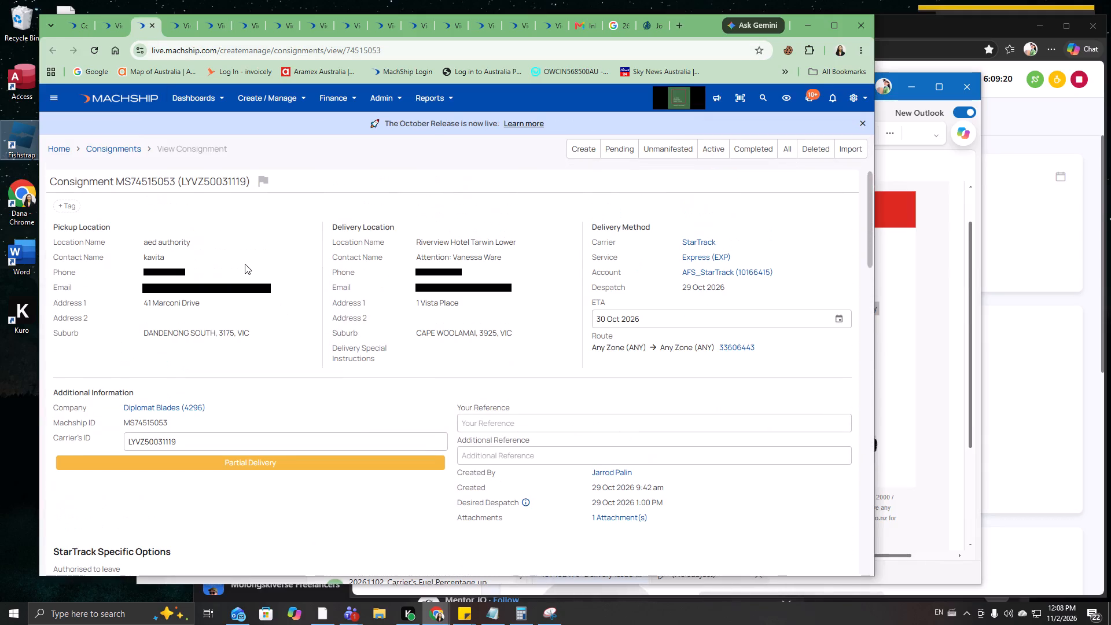
pyautogui.scroll(2, 245, 264)
pyautogui.click(223, 182)
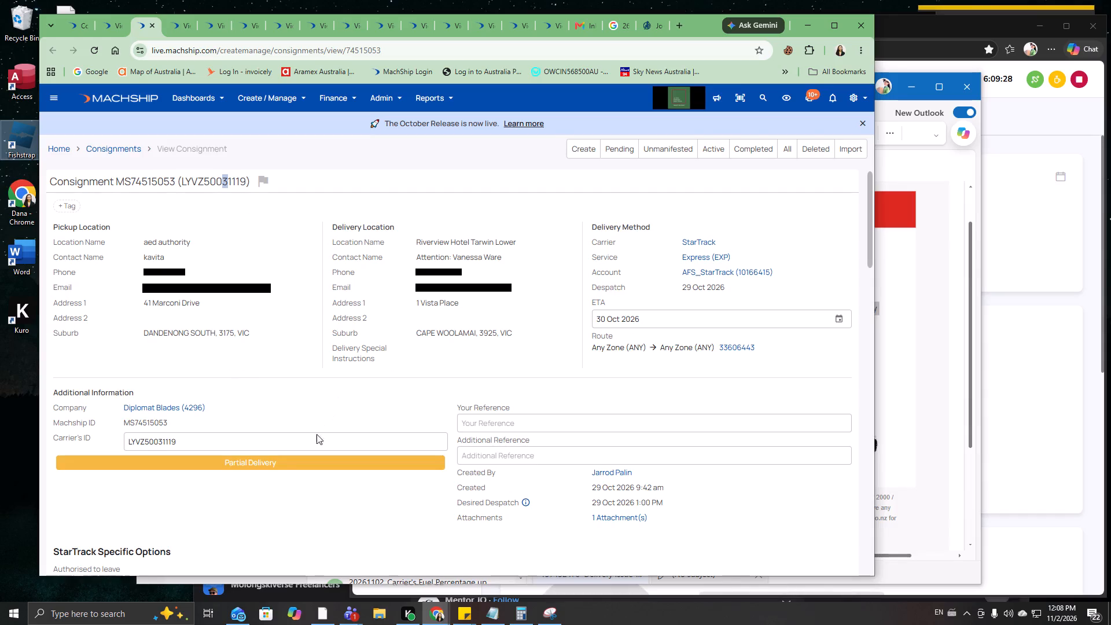
pyautogui.click(276, 466)
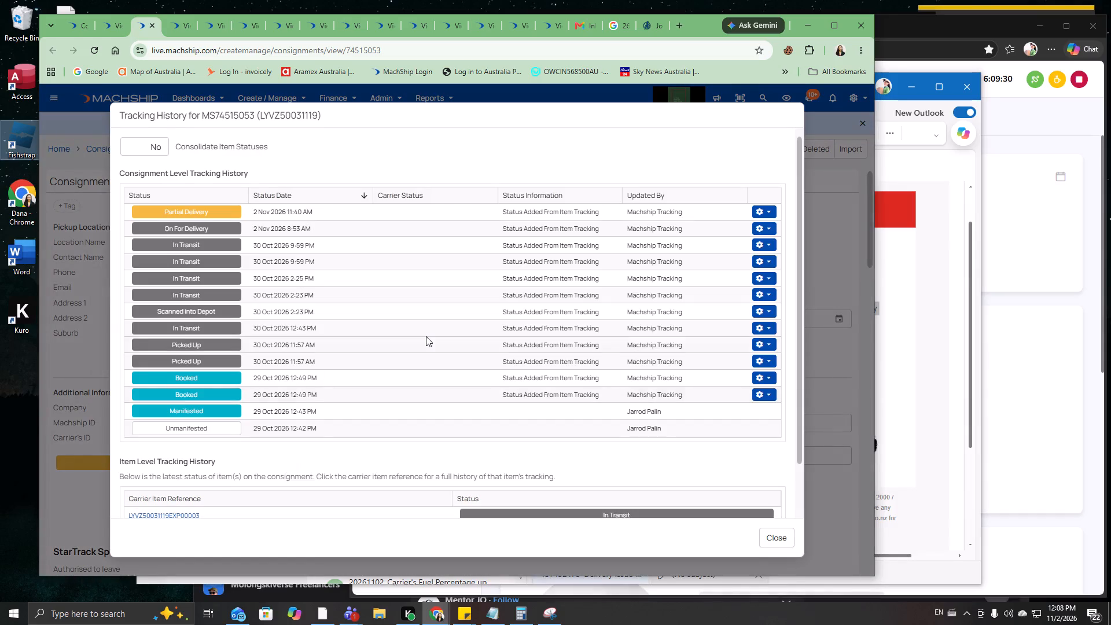
pyautogui.scroll(-6, 426, 336)
pyautogui.moveTo(235, 460); pyautogui.dragTo(211, 458)
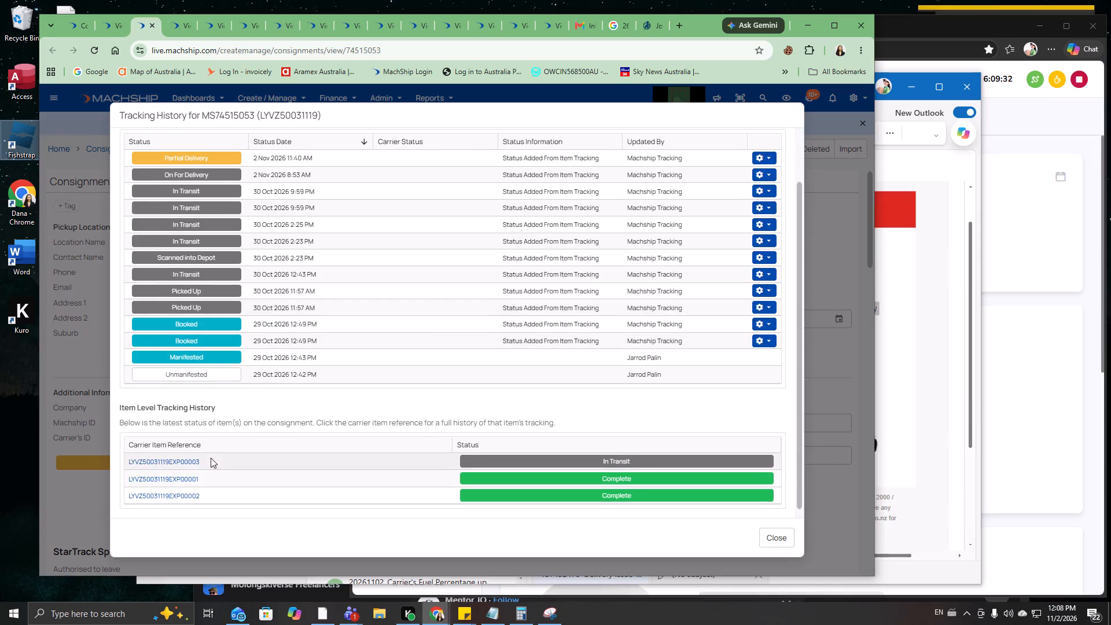
pyautogui.moveTo(211, 458); pyautogui.dragTo(177, 456)
pyautogui.click(47, 493)
pyautogui.click(781, 538)
pyautogui.scroll(-20, 293, 394)
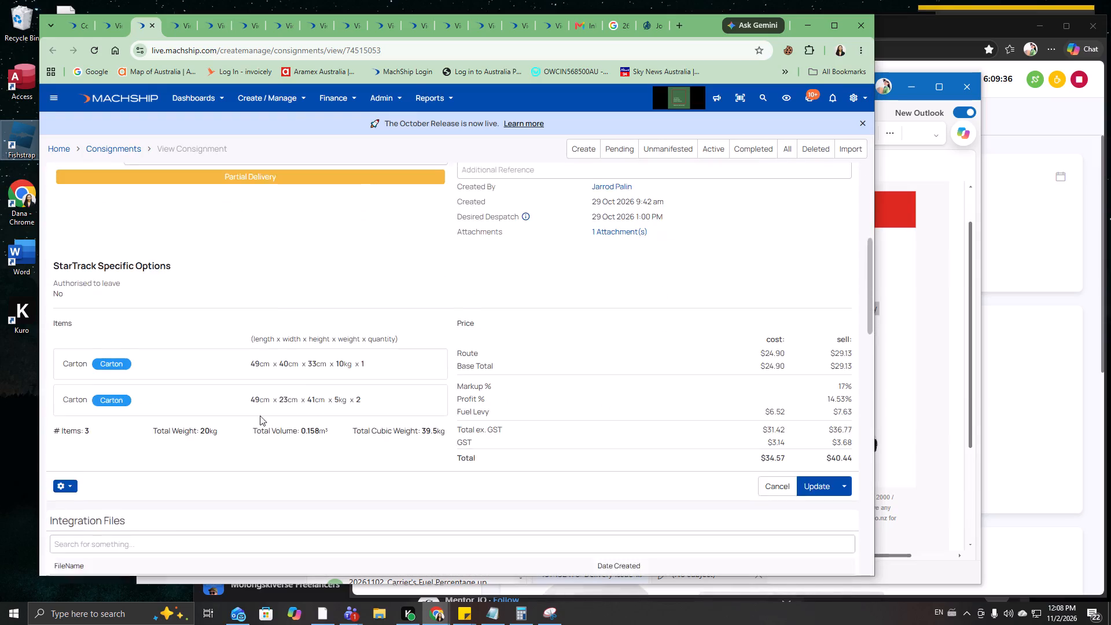
pyautogui.scroll(-7, 260, 416)
pyautogui.click(157, 451)
pyautogui.scroll(15, 167, 442)
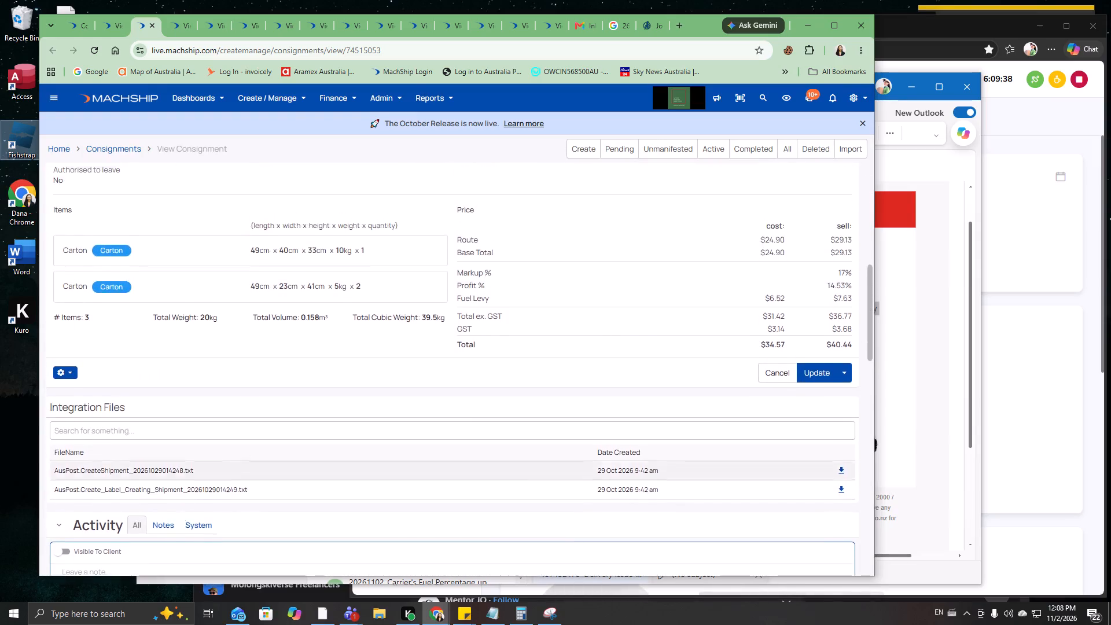
pyautogui.scroll(20, 239, 457)
pyautogui.scroll(2, 239, 457)
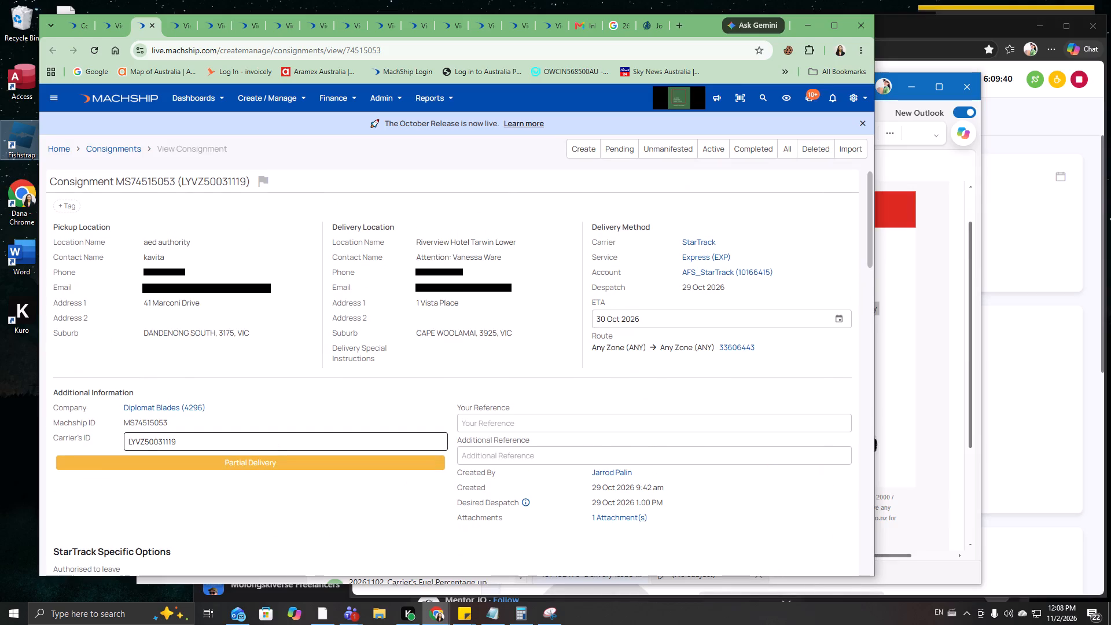
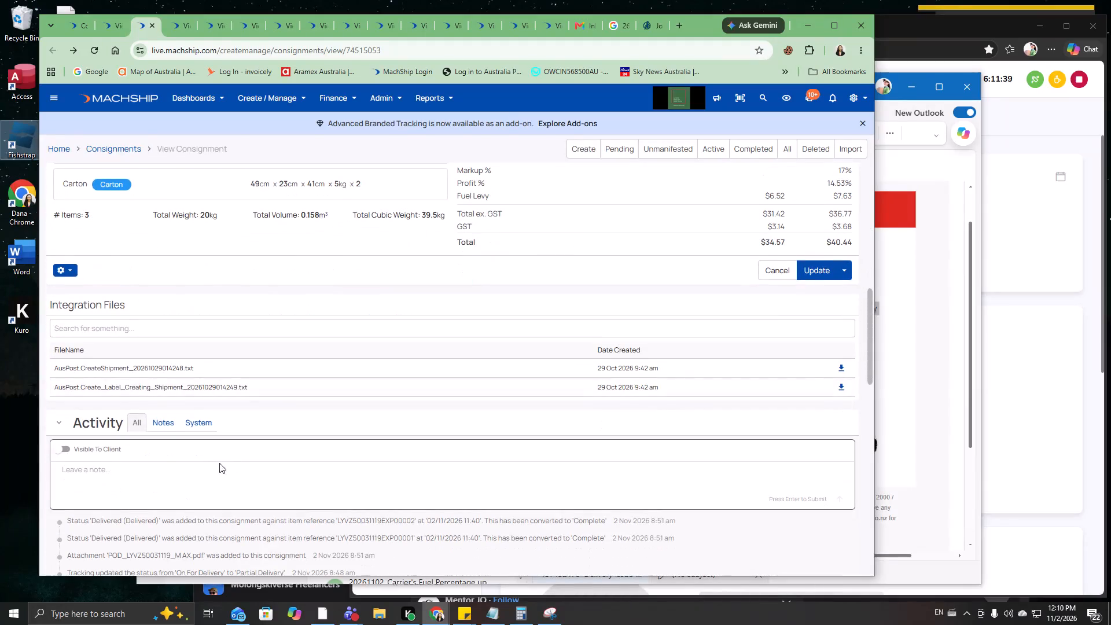
pyautogui.click(209, 479)
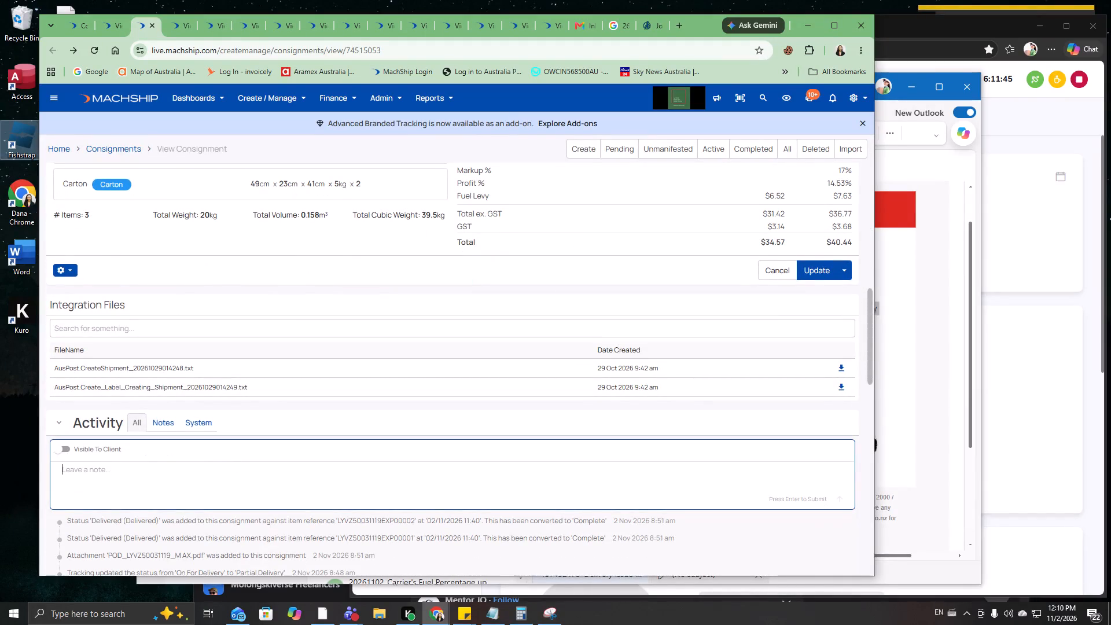
pyautogui.write('2/11 as')
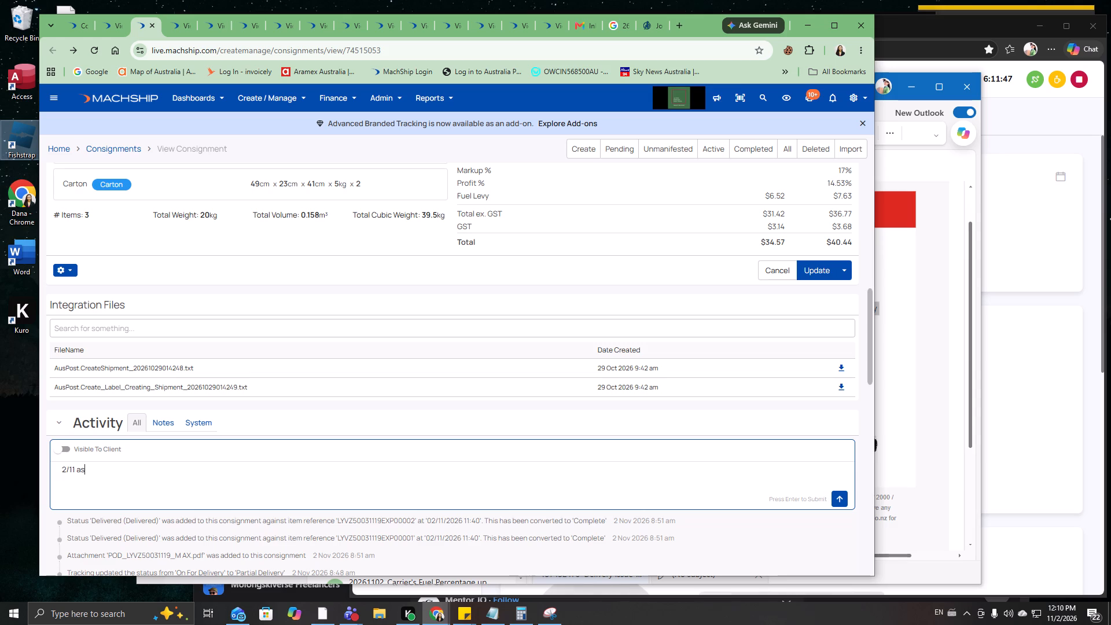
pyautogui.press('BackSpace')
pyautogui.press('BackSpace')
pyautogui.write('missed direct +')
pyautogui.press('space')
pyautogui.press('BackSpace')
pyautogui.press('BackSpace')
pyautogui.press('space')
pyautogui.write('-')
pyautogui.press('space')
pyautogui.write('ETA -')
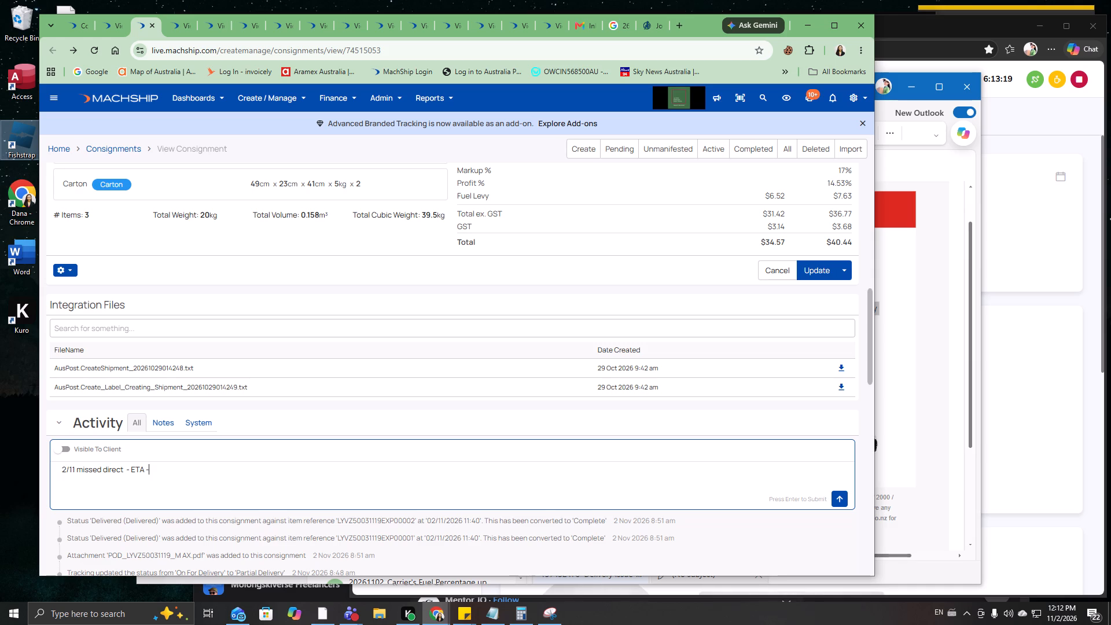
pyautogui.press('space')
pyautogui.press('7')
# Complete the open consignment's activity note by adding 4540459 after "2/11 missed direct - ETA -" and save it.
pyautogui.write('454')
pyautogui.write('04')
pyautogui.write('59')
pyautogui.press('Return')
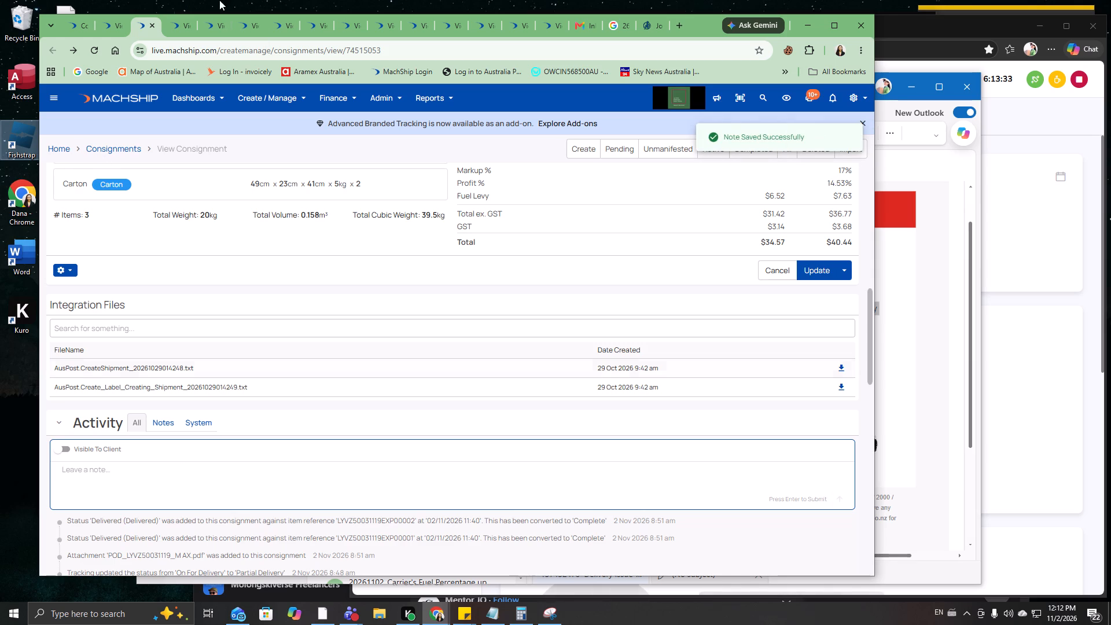
pyautogui.click(145, 27)
pyautogui.click(170, 25)
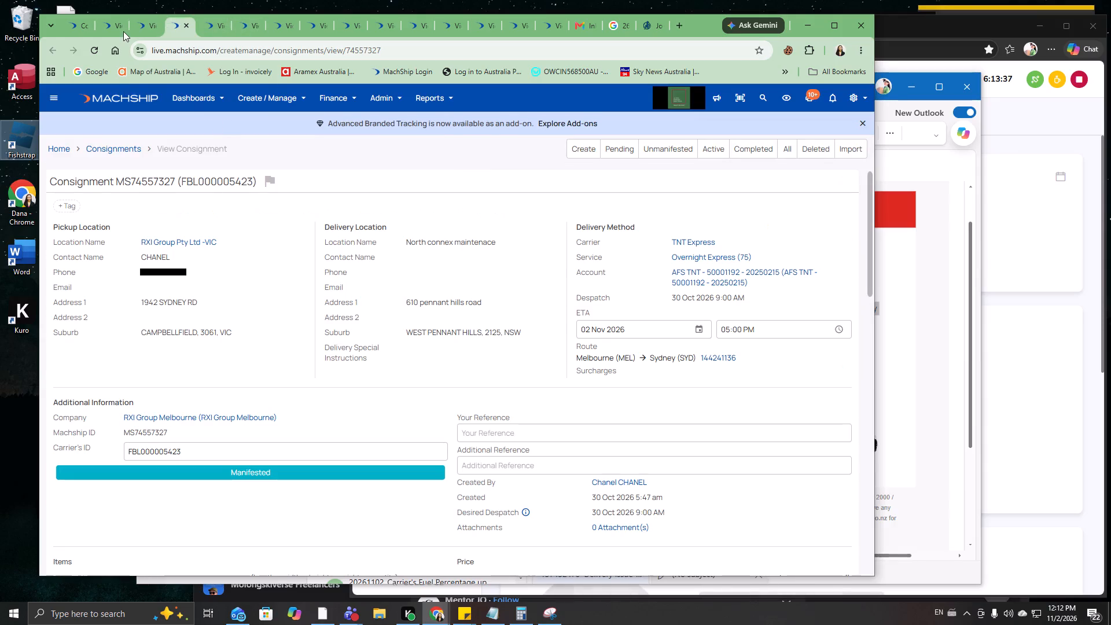
pyautogui.click(102, 30)
pyautogui.click(119, 28)
pyautogui.doubleClick(119, 28)
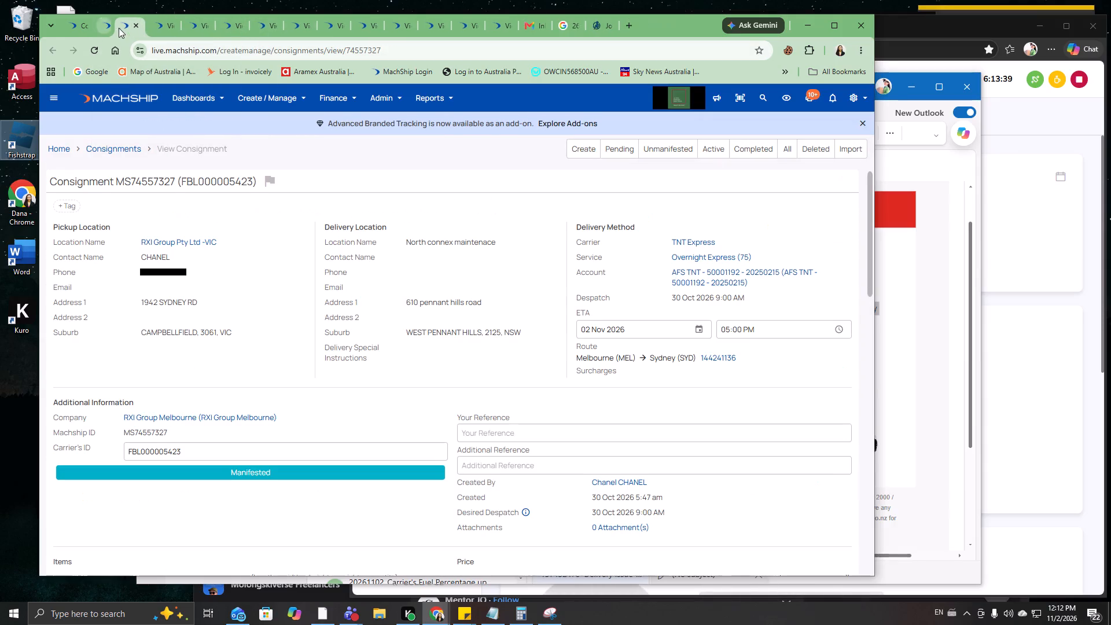
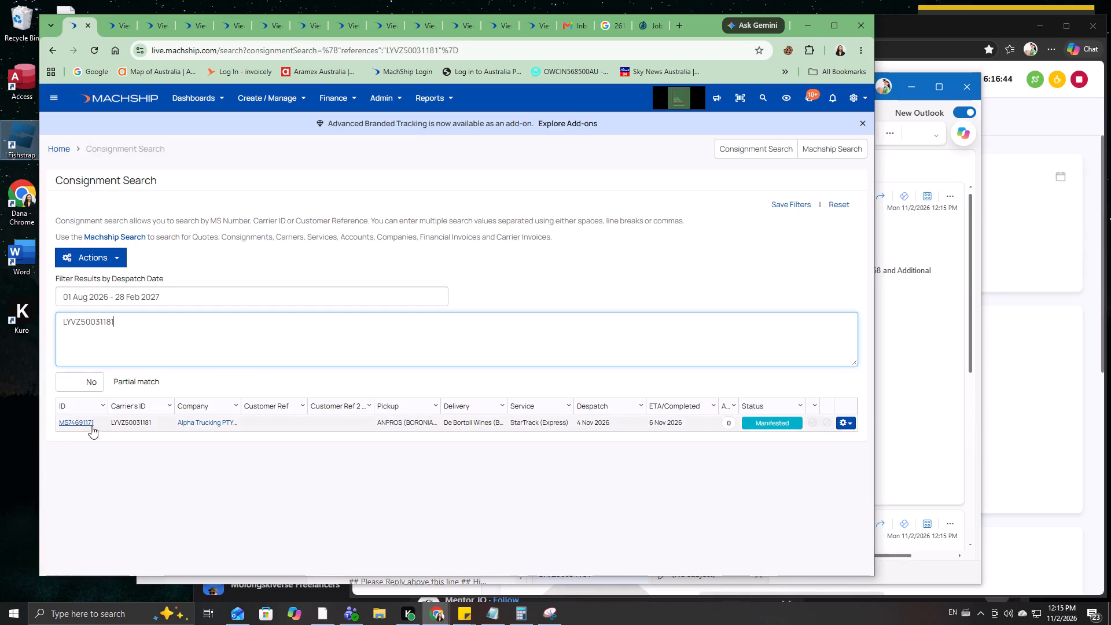
pyautogui.click(82, 420)
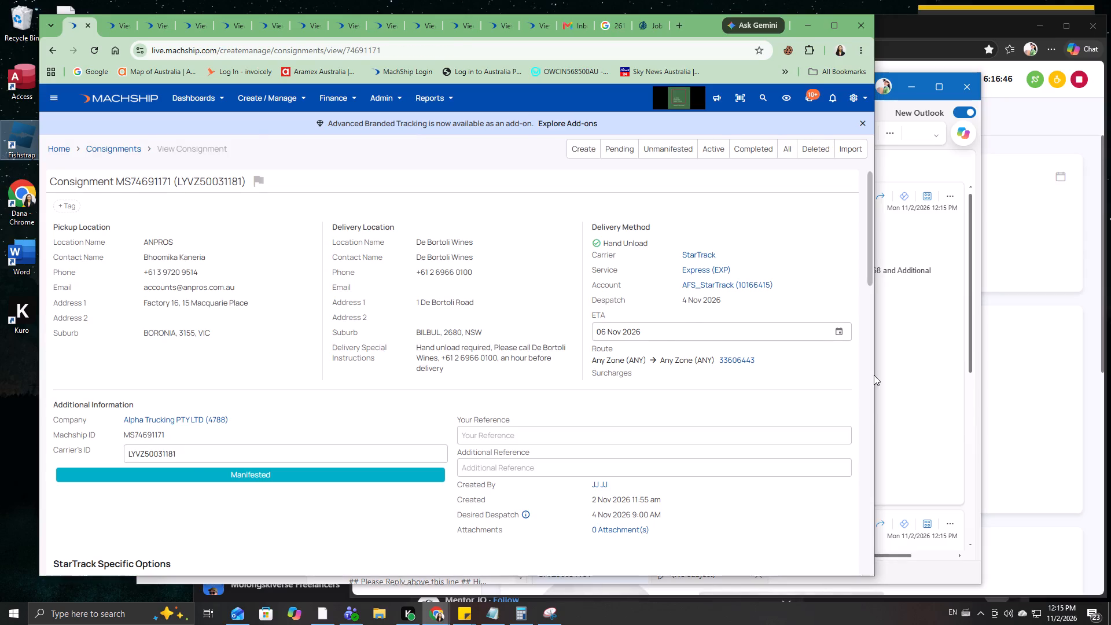
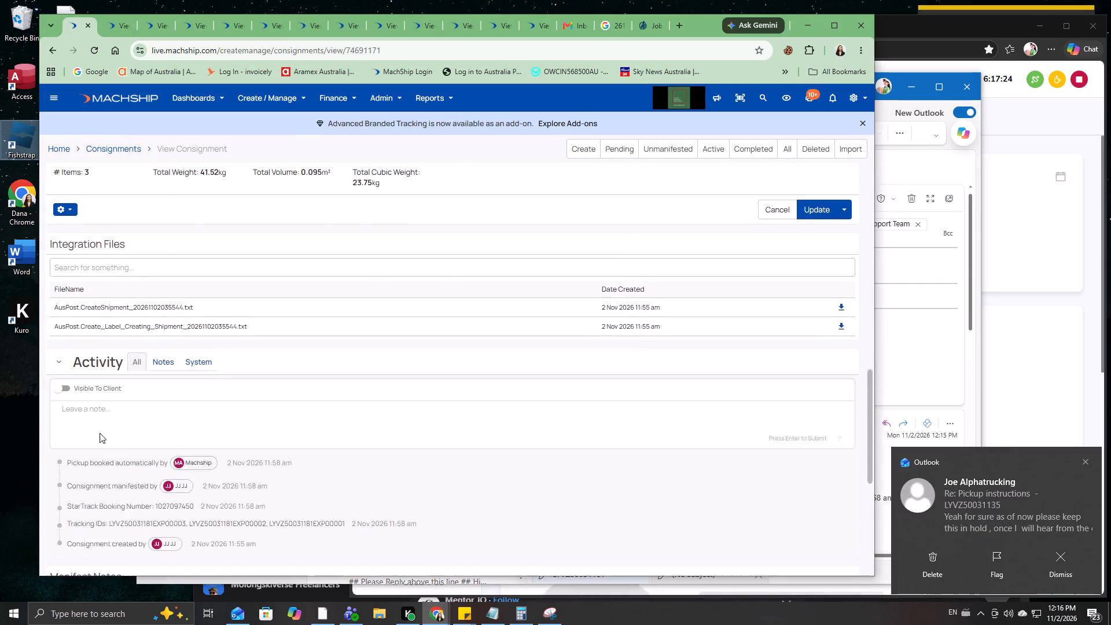
# Save an activity note on the open consignment, starting with the date 2/11 followed by the copied note text.
pyautogui.click(101, 422)
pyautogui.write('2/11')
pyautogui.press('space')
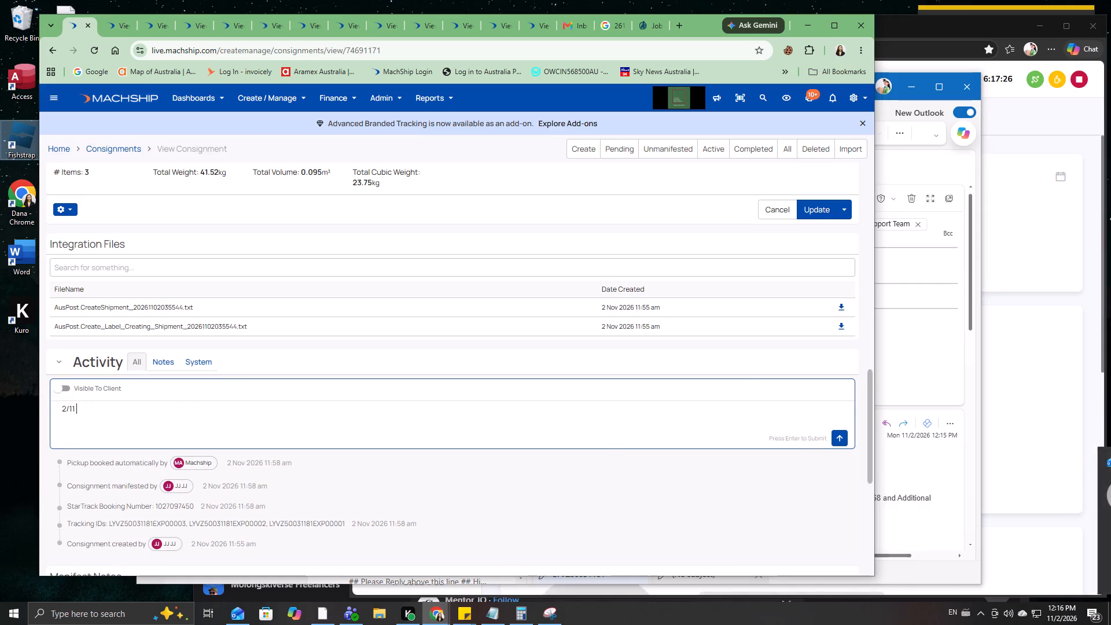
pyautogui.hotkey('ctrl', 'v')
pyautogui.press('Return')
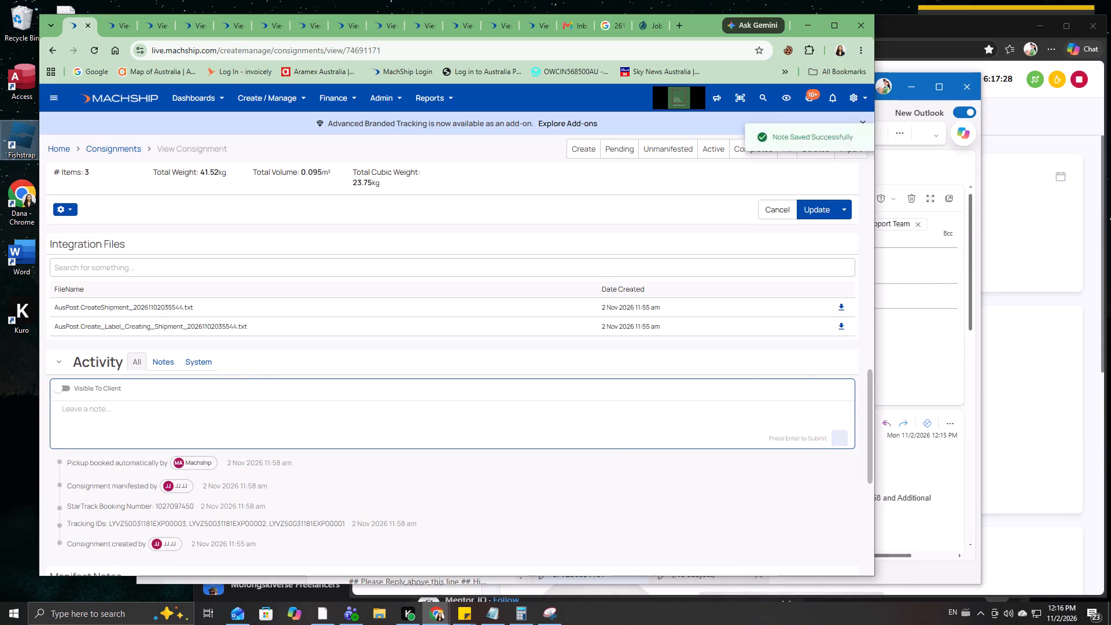
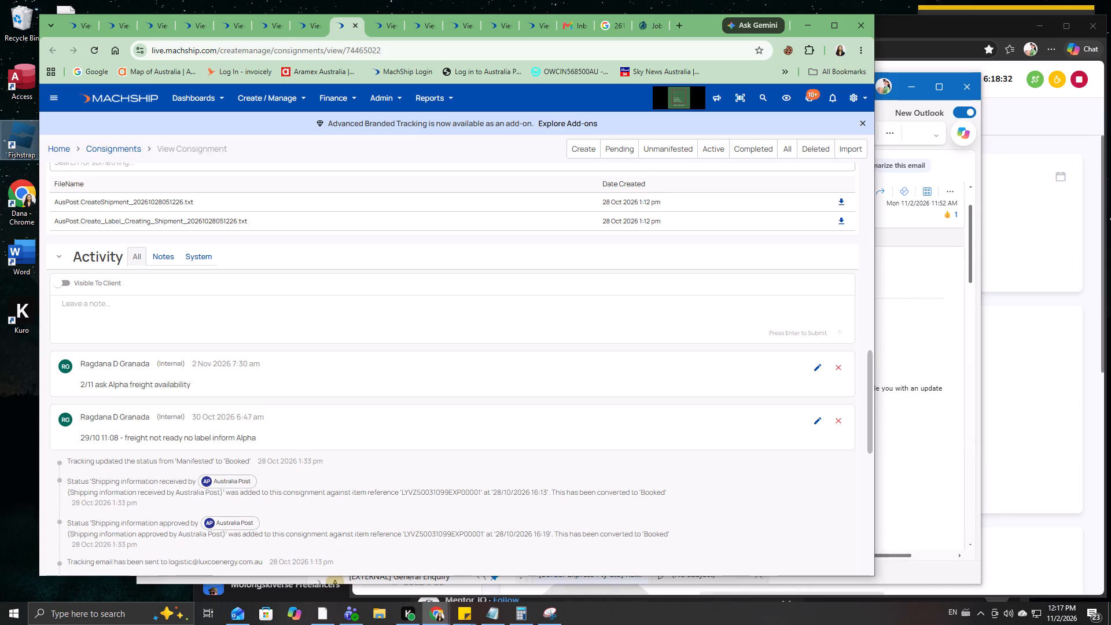
# Leave the open Australia Post consignment and return to the MachShip home page.
pyautogui.click(106, 102)
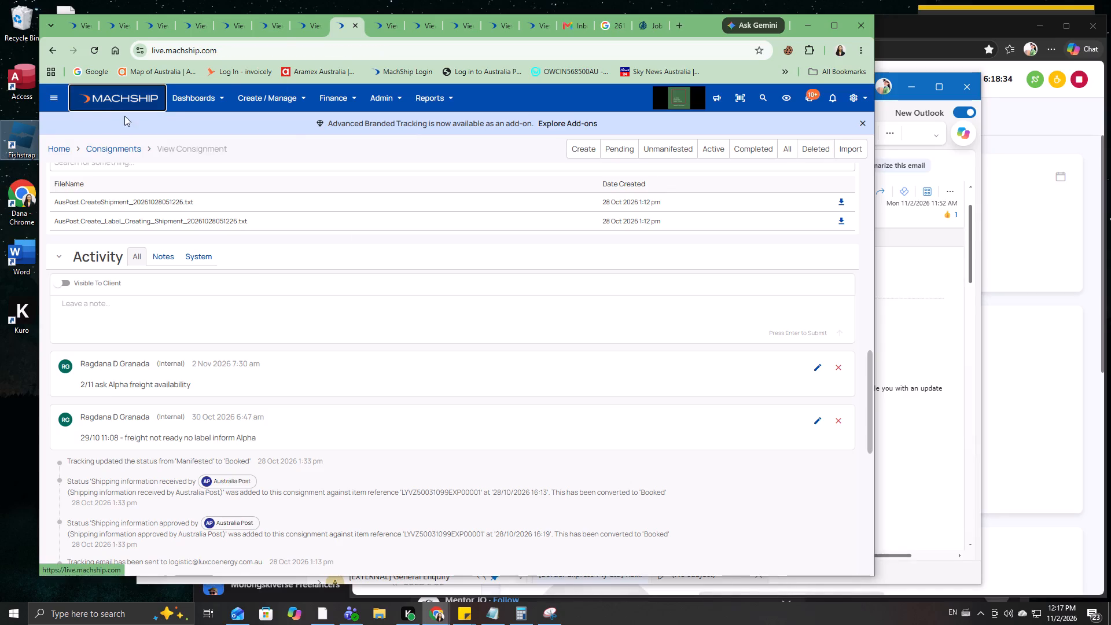
pyautogui.click(56, 53)
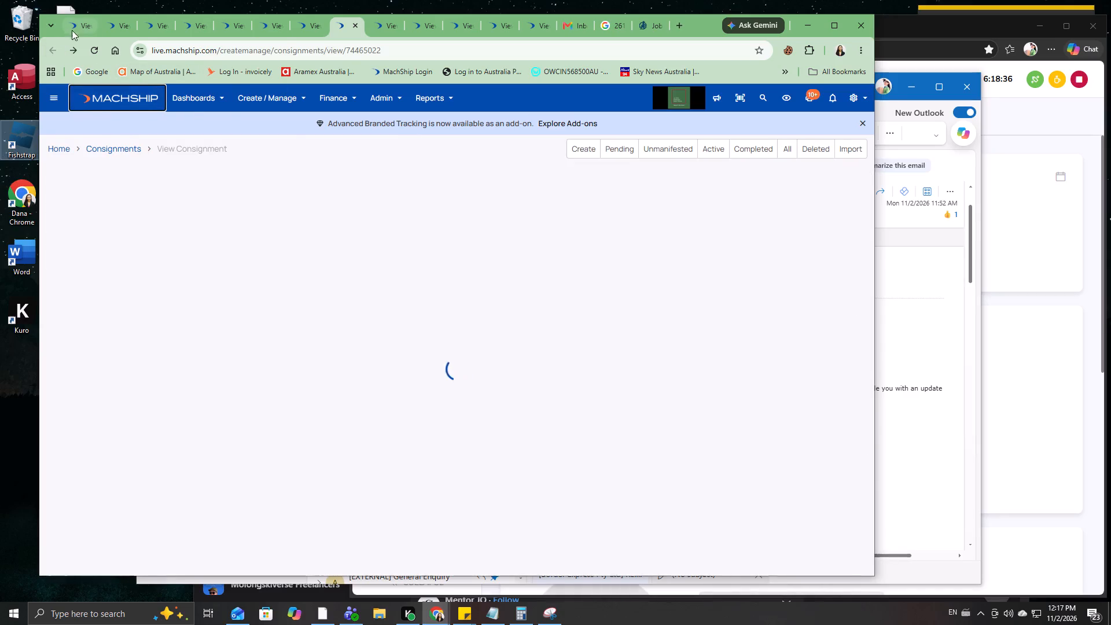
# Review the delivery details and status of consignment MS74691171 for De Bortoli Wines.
pyautogui.click(82, 28)
pyautogui.scroll(20, 220, 327)
pyautogui.scroll(15, 220, 327)
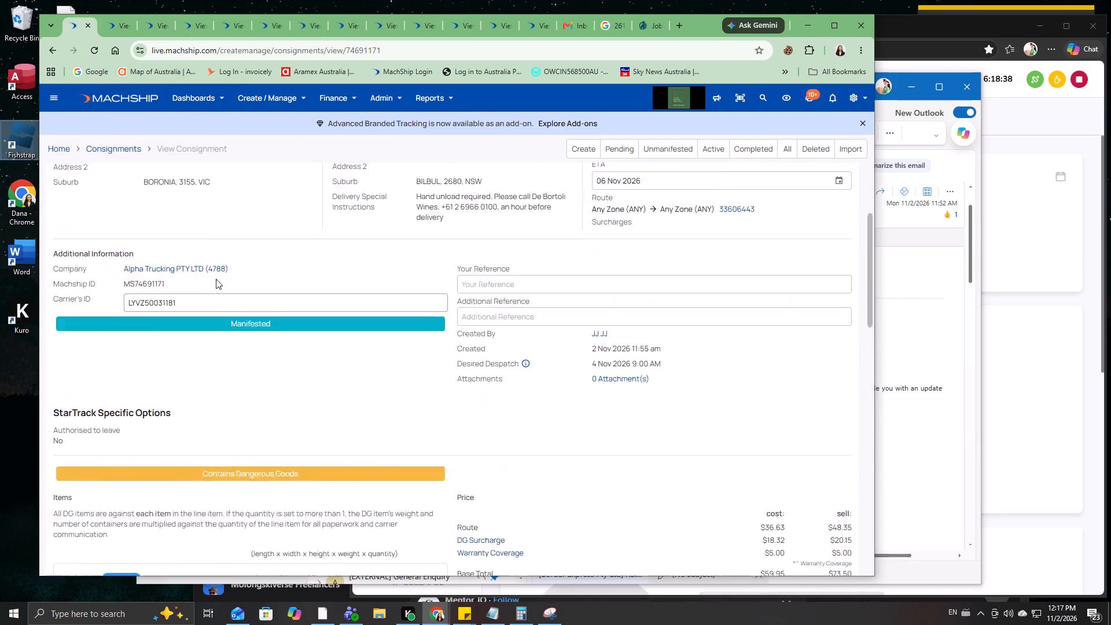
pyautogui.scroll(14, 216, 279)
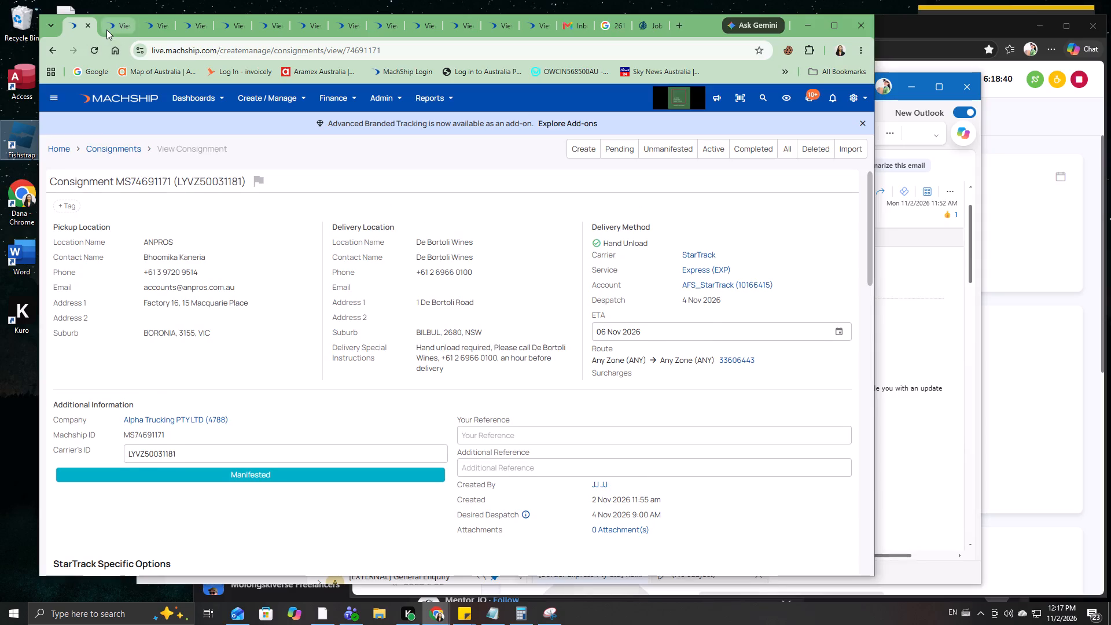
pyautogui.click(106, 30)
pyautogui.click(102, 57)
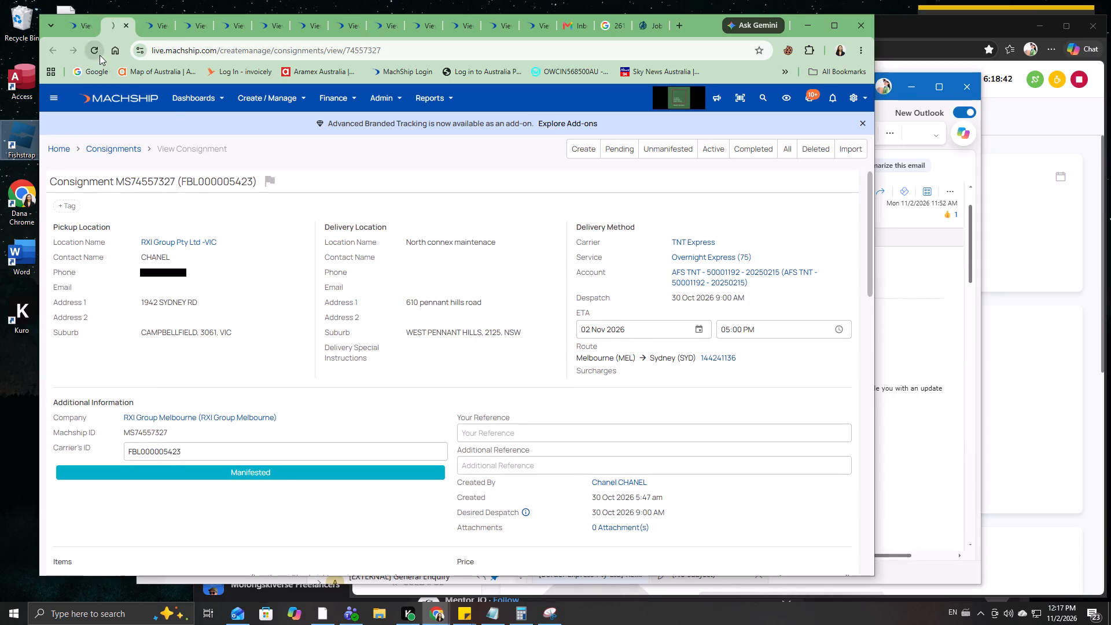
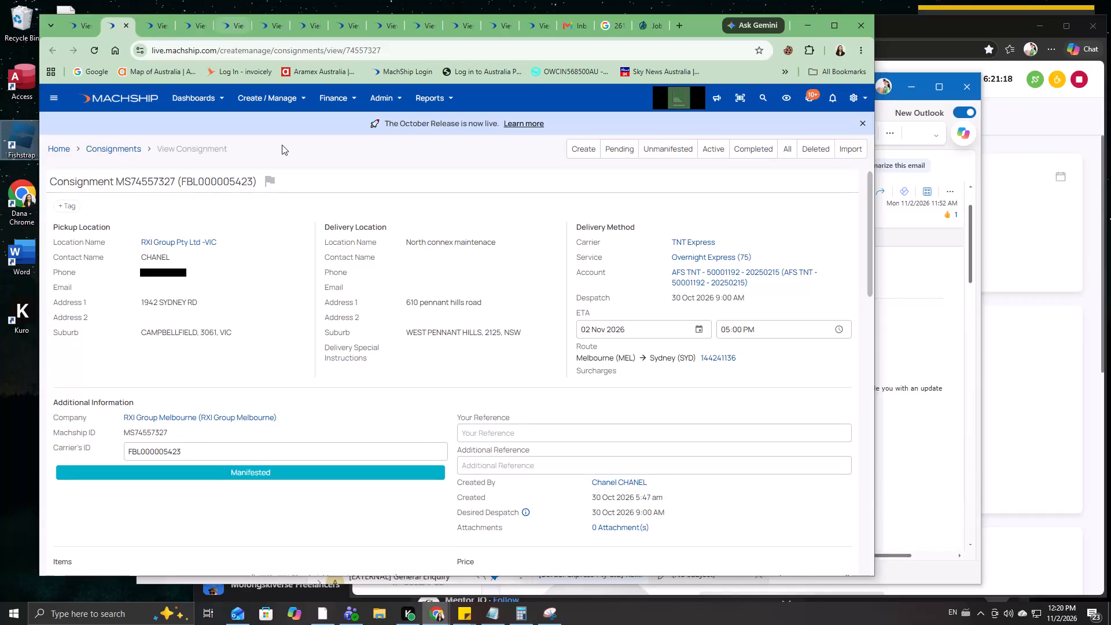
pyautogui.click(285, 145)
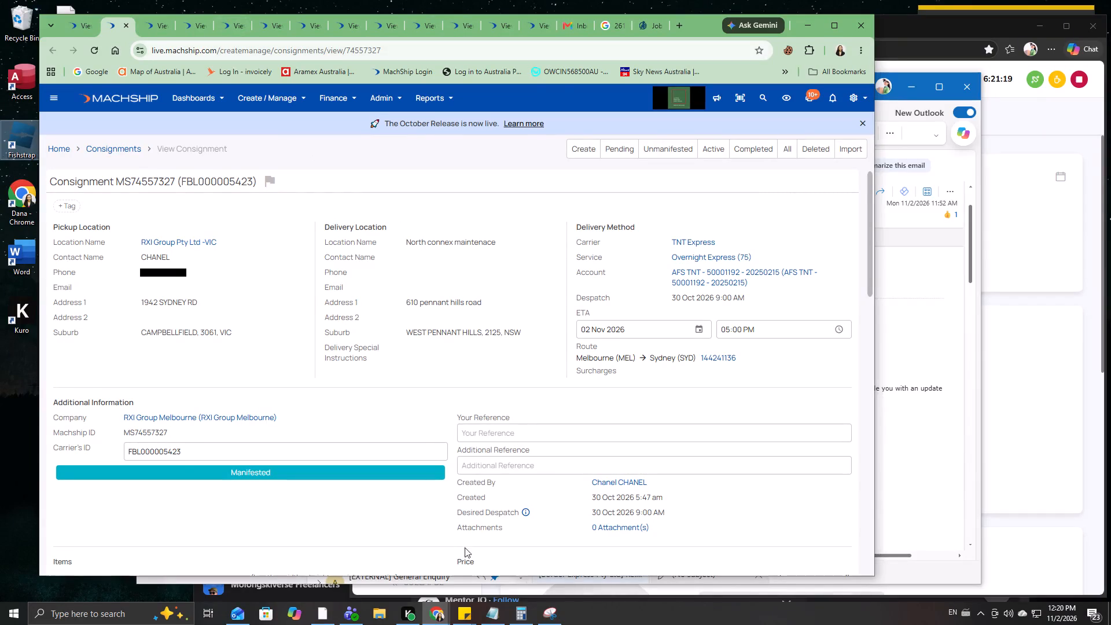